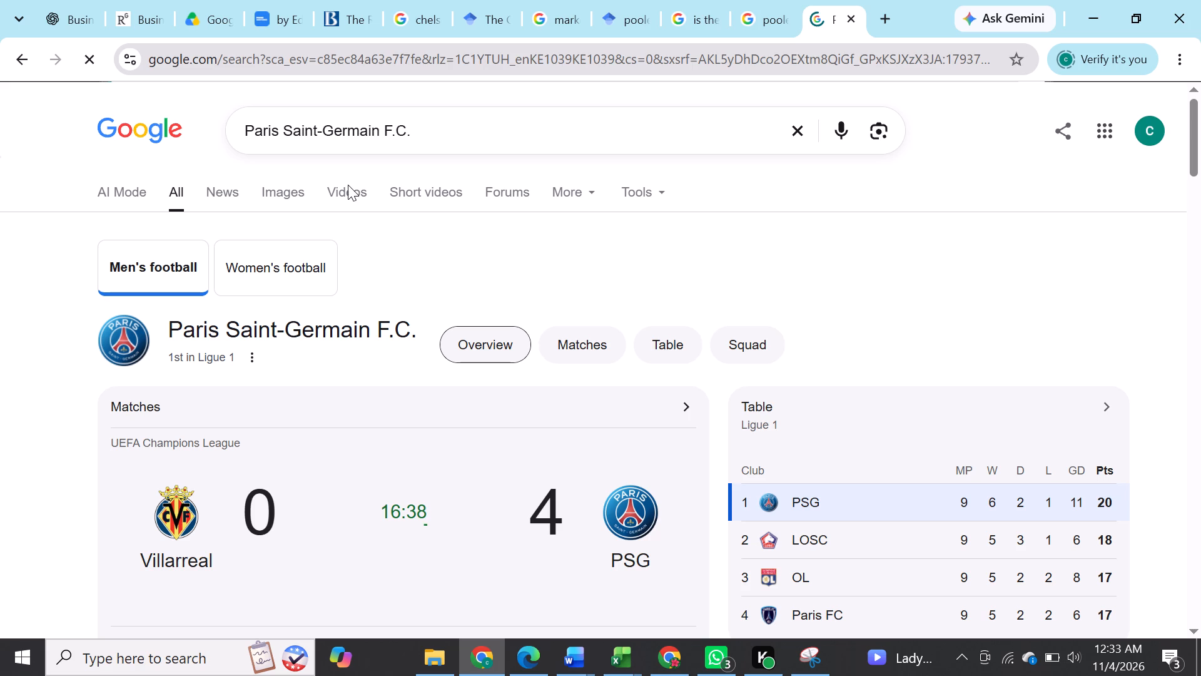
click(18, 65)
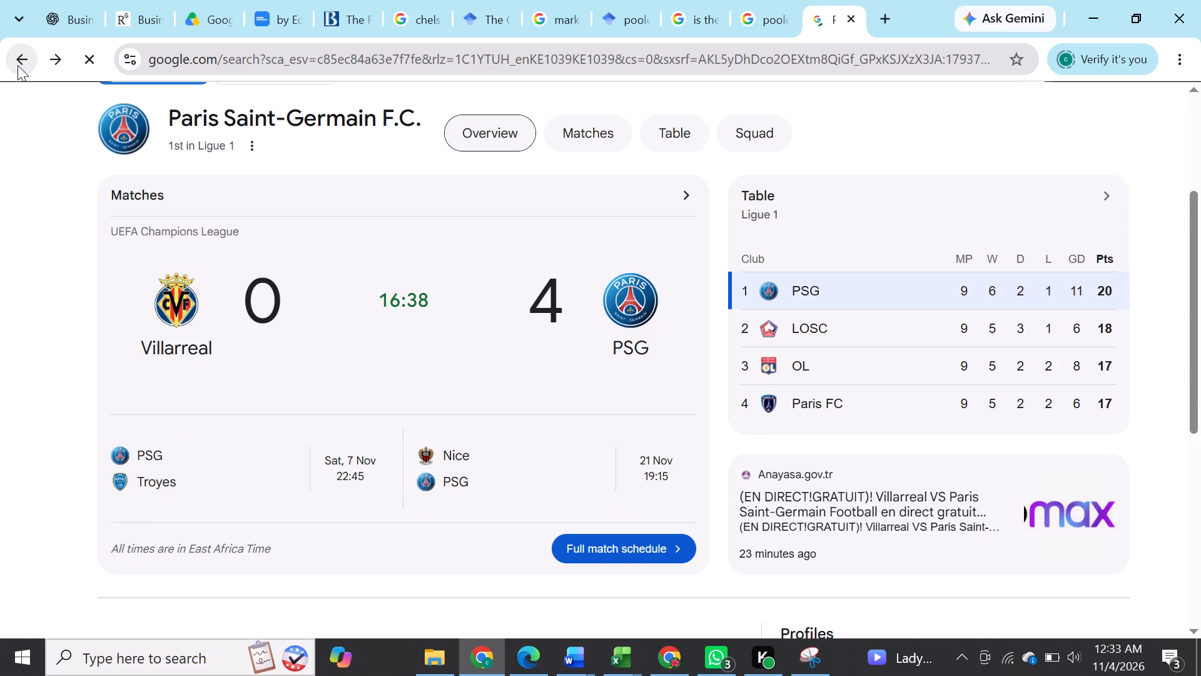
click(18, 65)
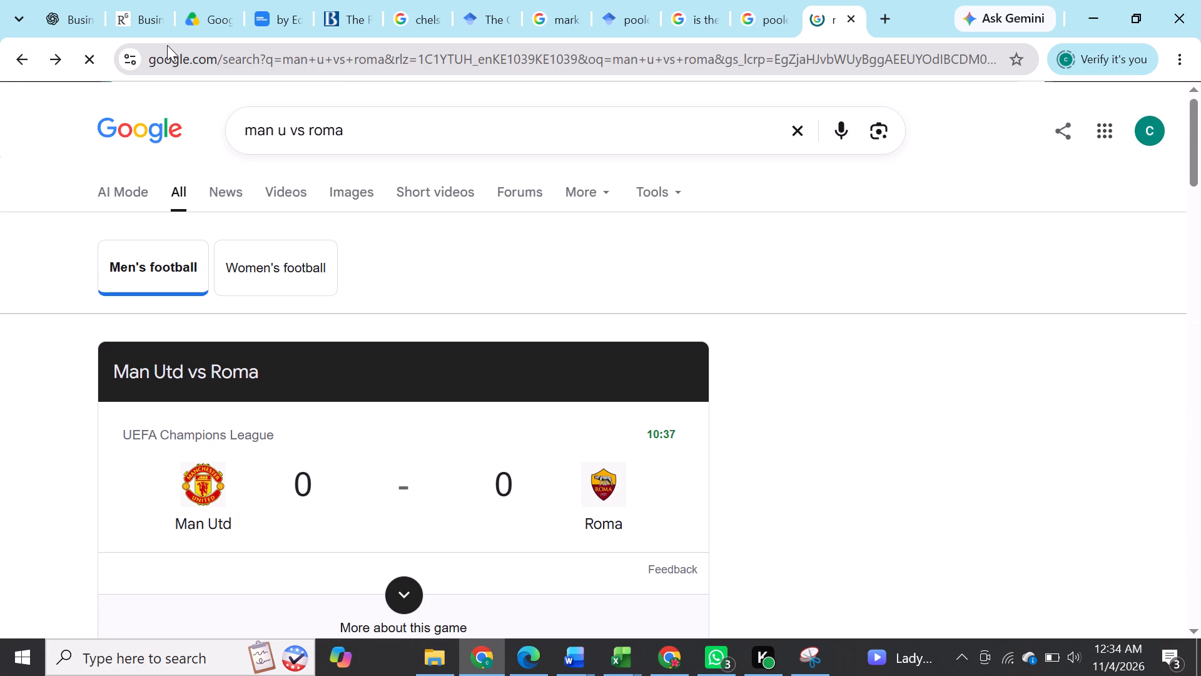
click(24, 66)
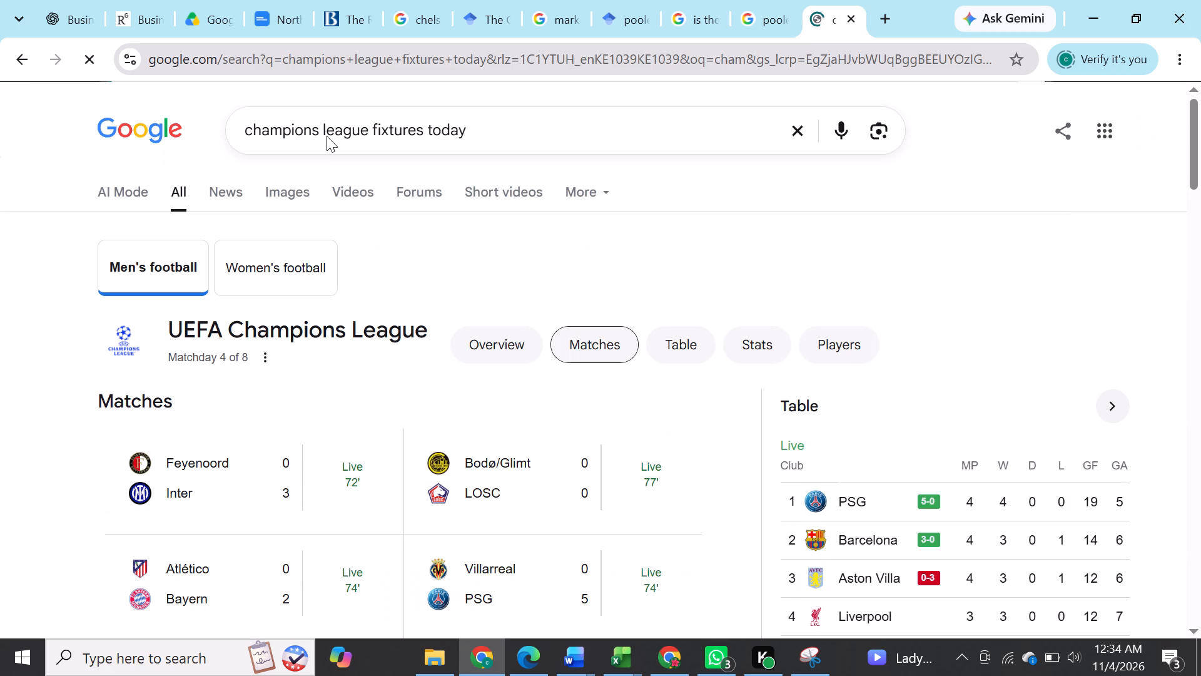
scroll(396, 316, down, 2)
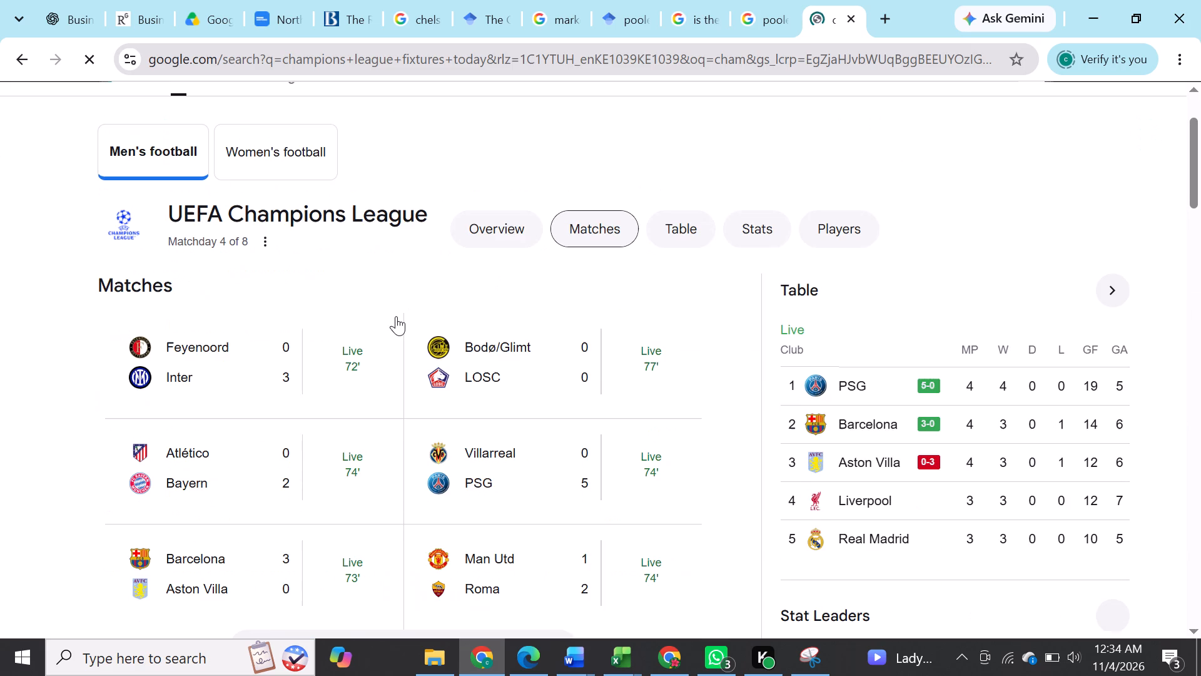
scroll(396, 316, down, 2)
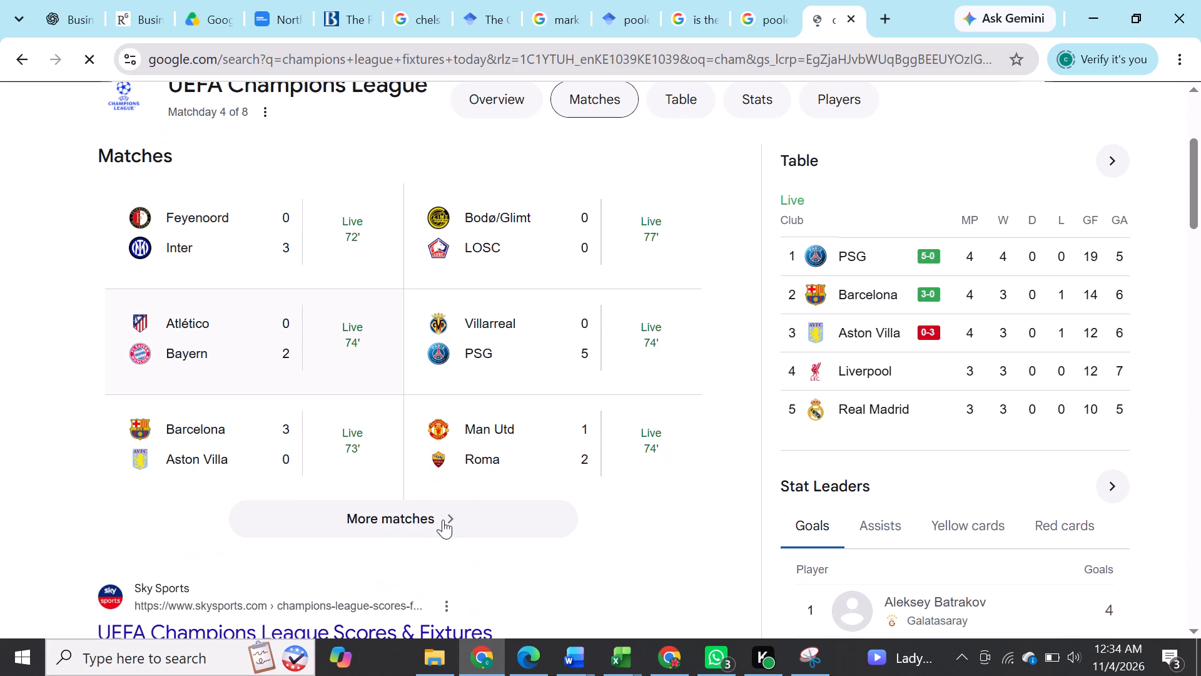
click(440, 520)
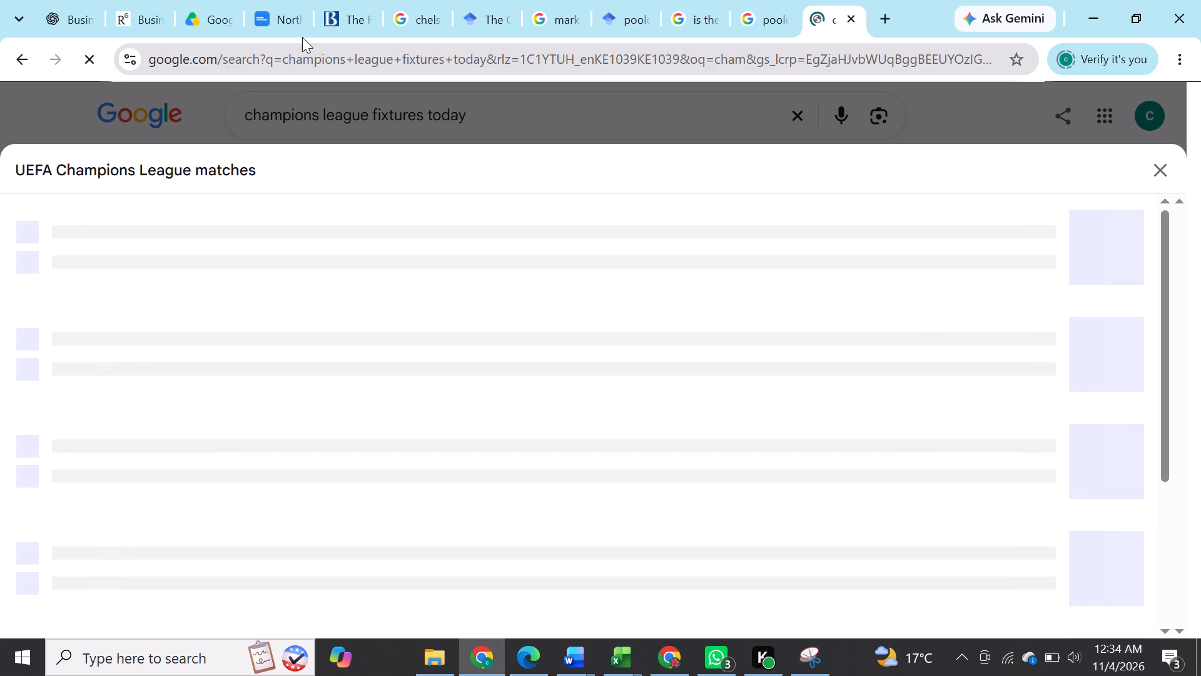
Switch to the Phone Ventures simulation and examine the dashboard's risk notice, sales trend, ranking, simulation schedule and scorecard.
click(291, 25)
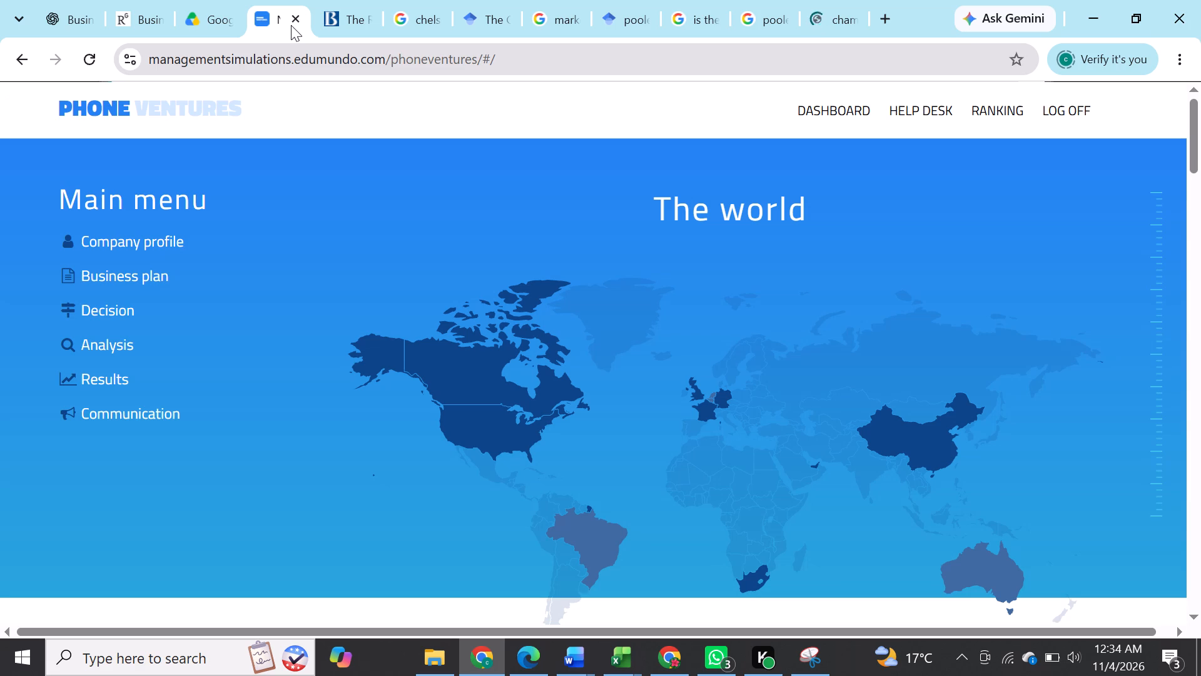
scroll(514, 367, down, 2)
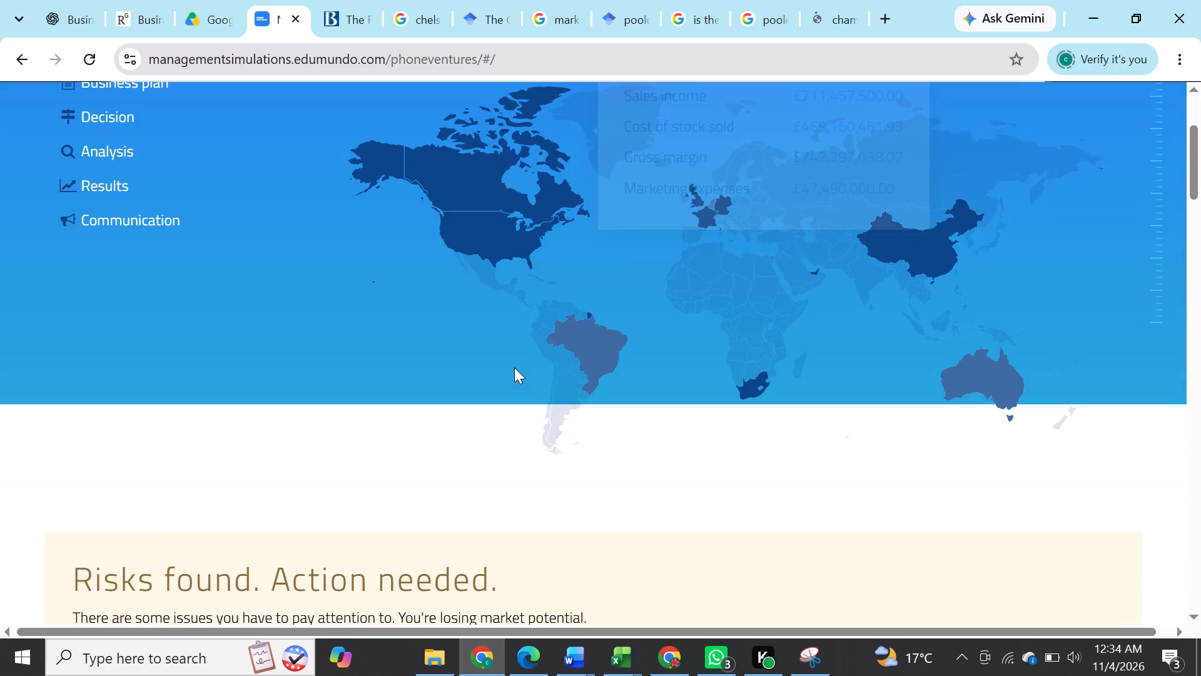
scroll(514, 367, down, 4)
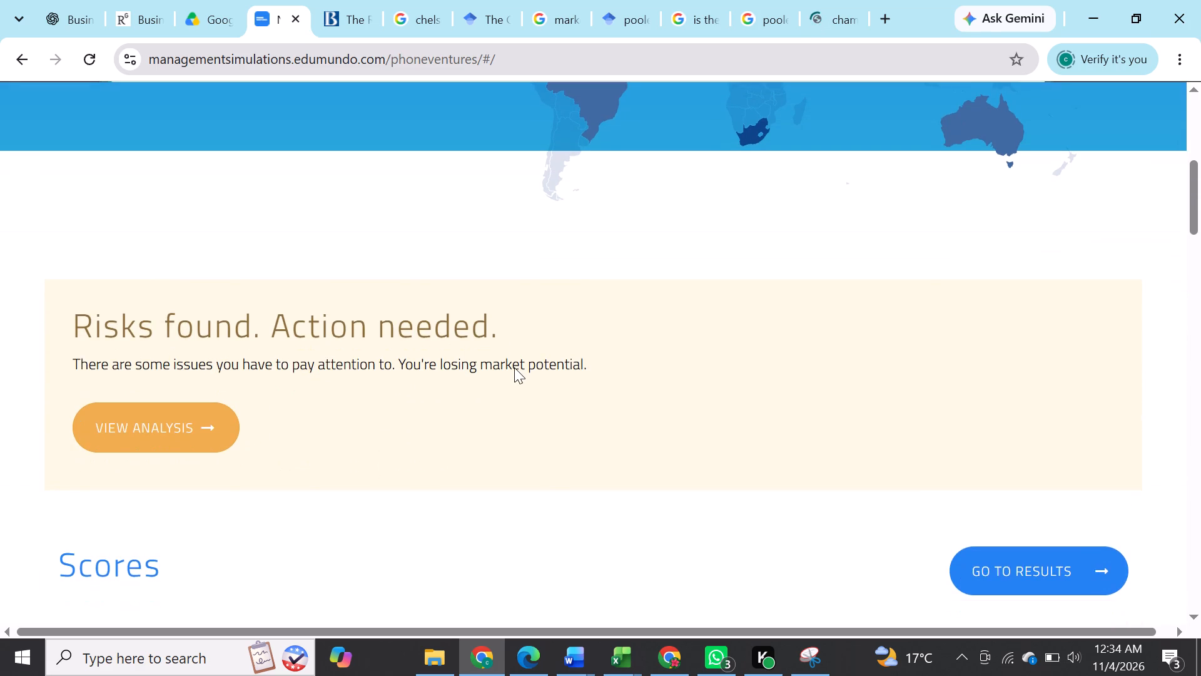
scroll(514, 367, down, 4)
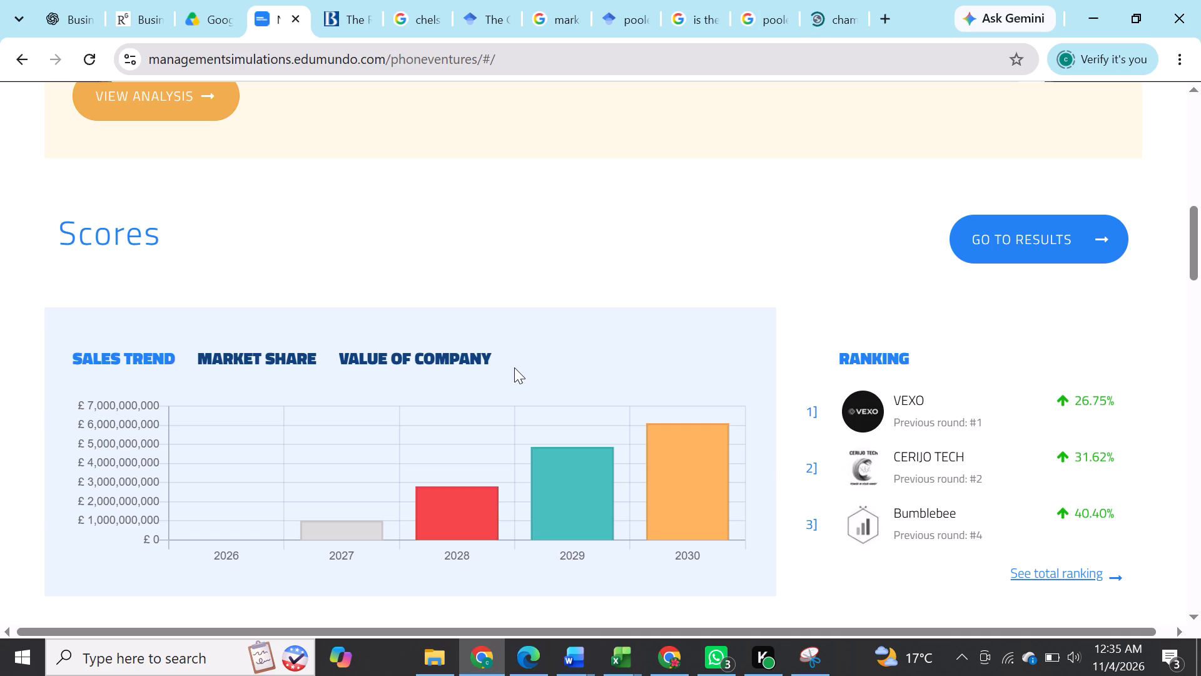
scroll(413, 291, down, 2)
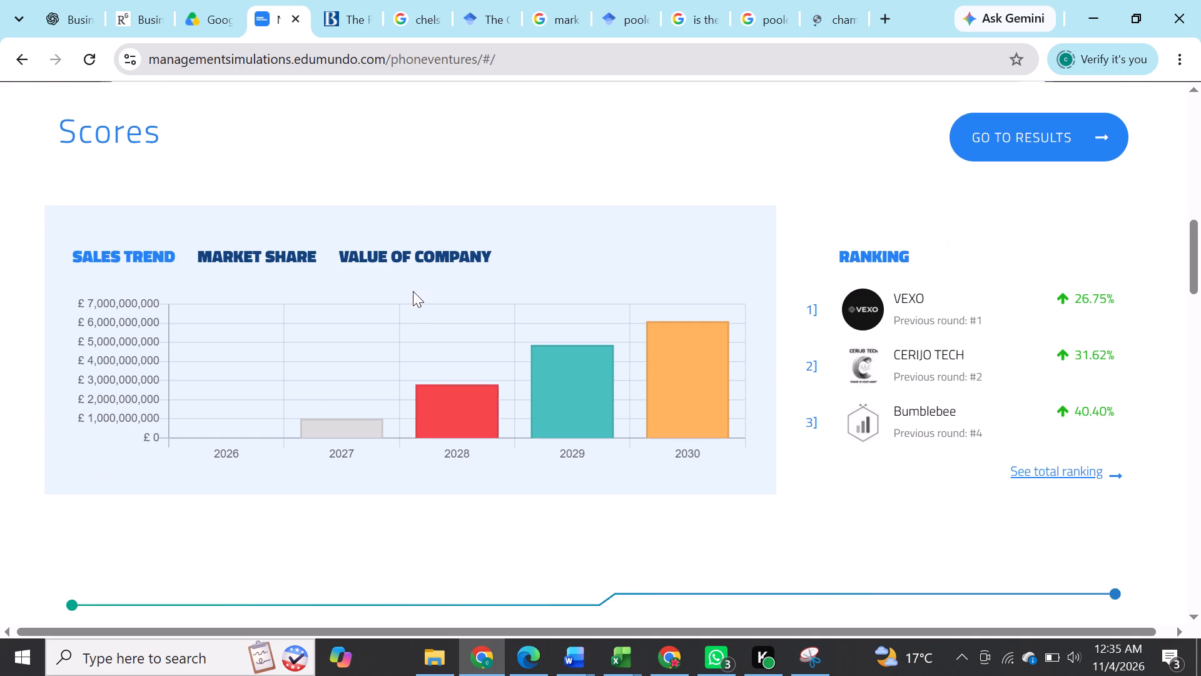
scroll(413, 291, down, 4)
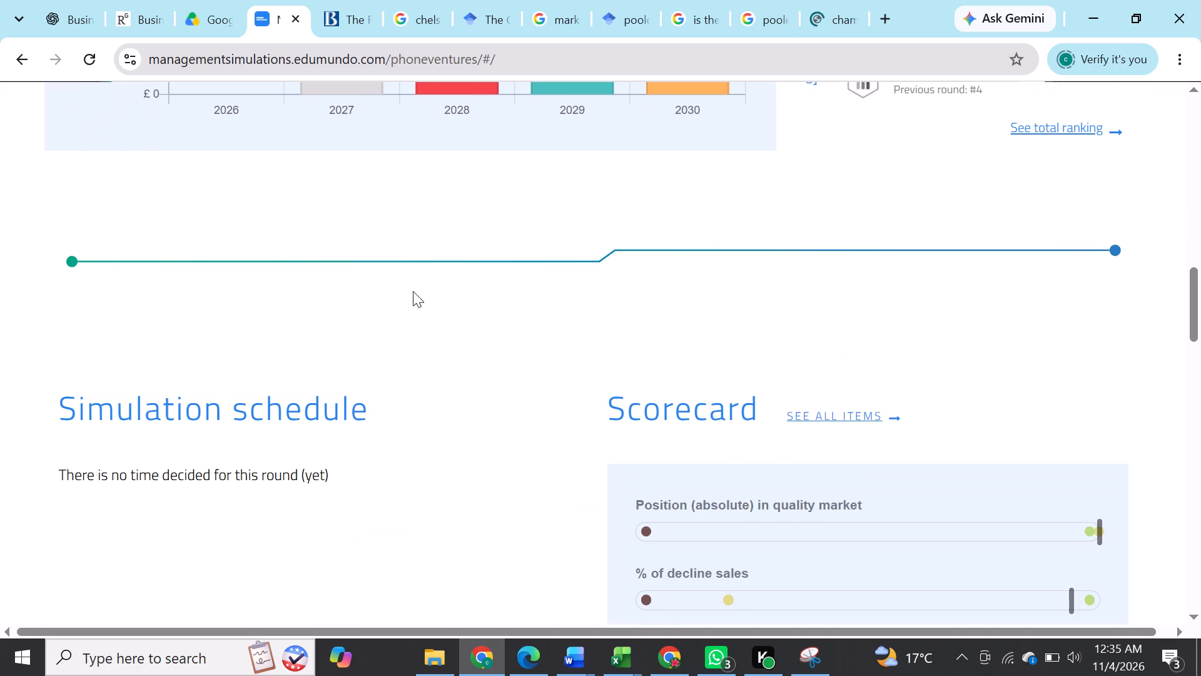
scroll(413, 291, down, 4)
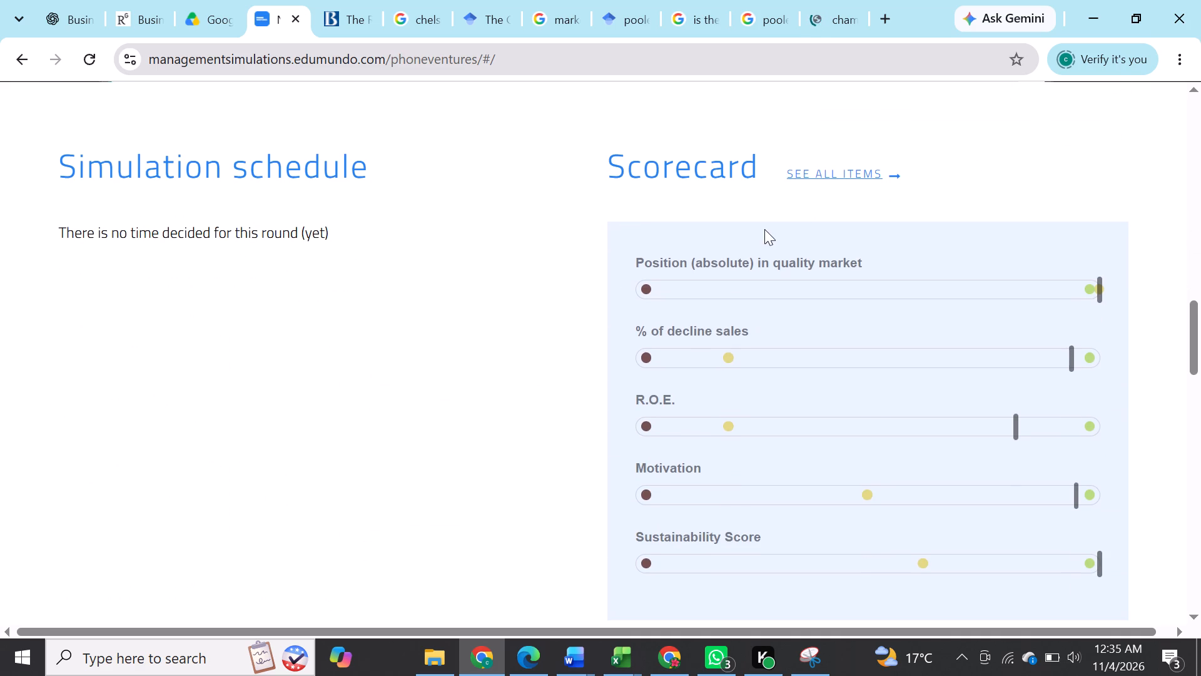
Open all scorecard items and examine the target progress charts for declined sales and return on equity.
click(823, 168)
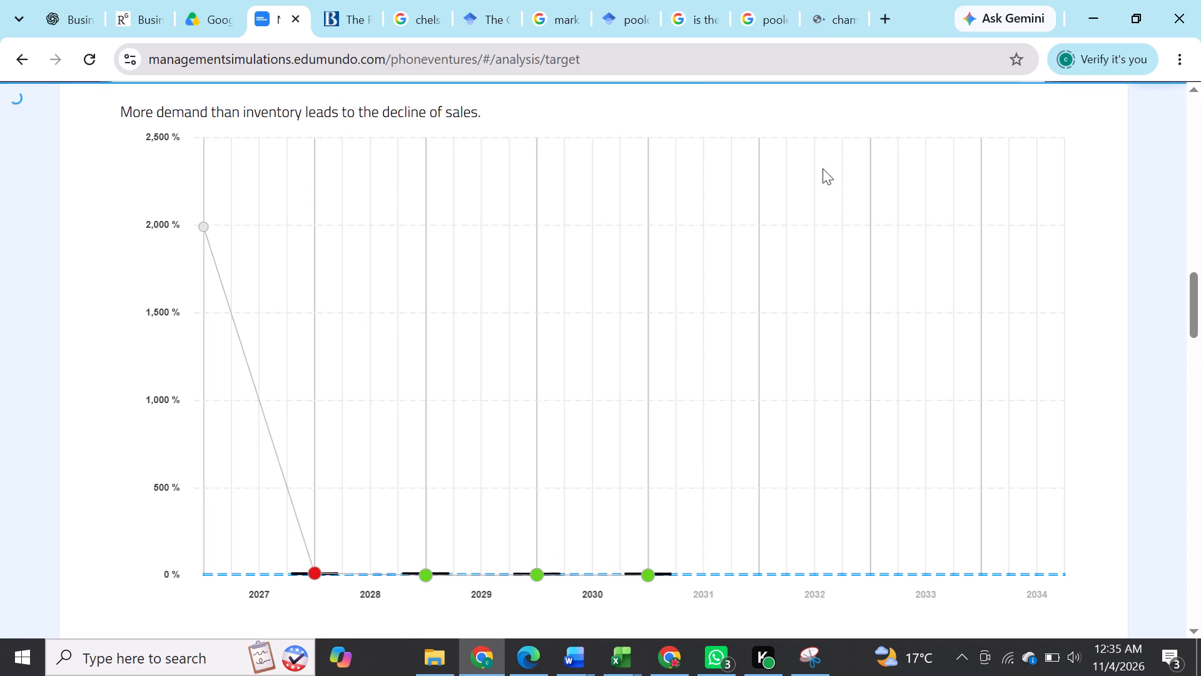
scroll(392, 297, up, 1)
scroll(392, 297, down, 2)
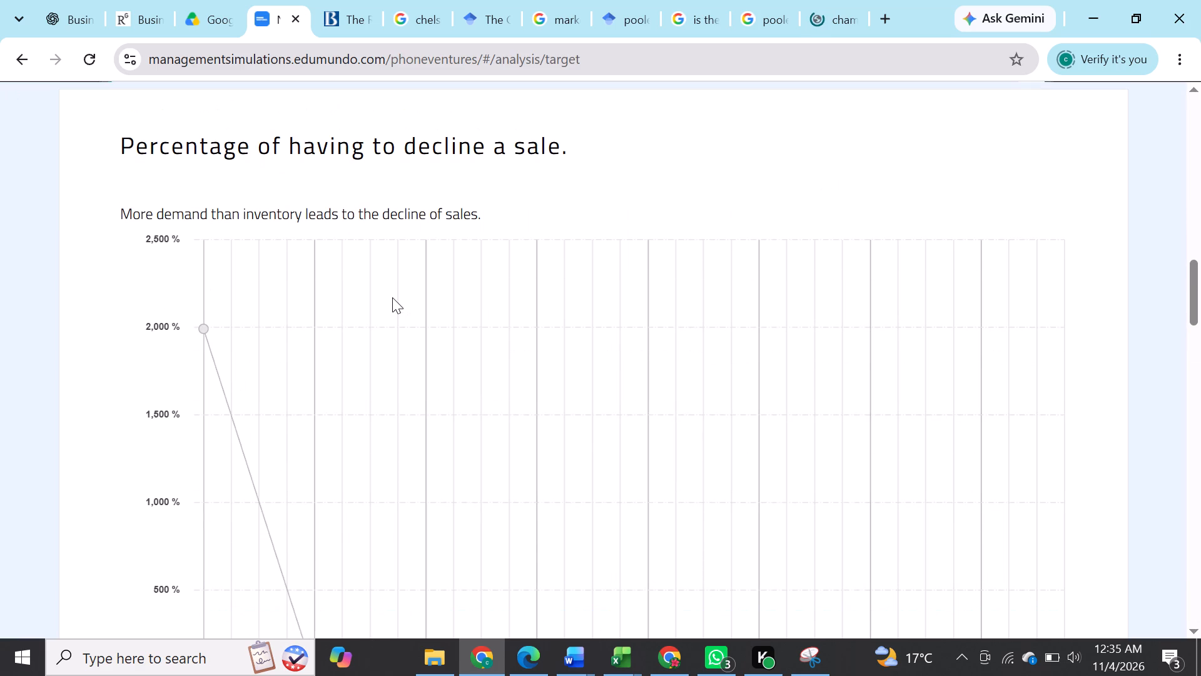
scroll(392, 297, down, 3)
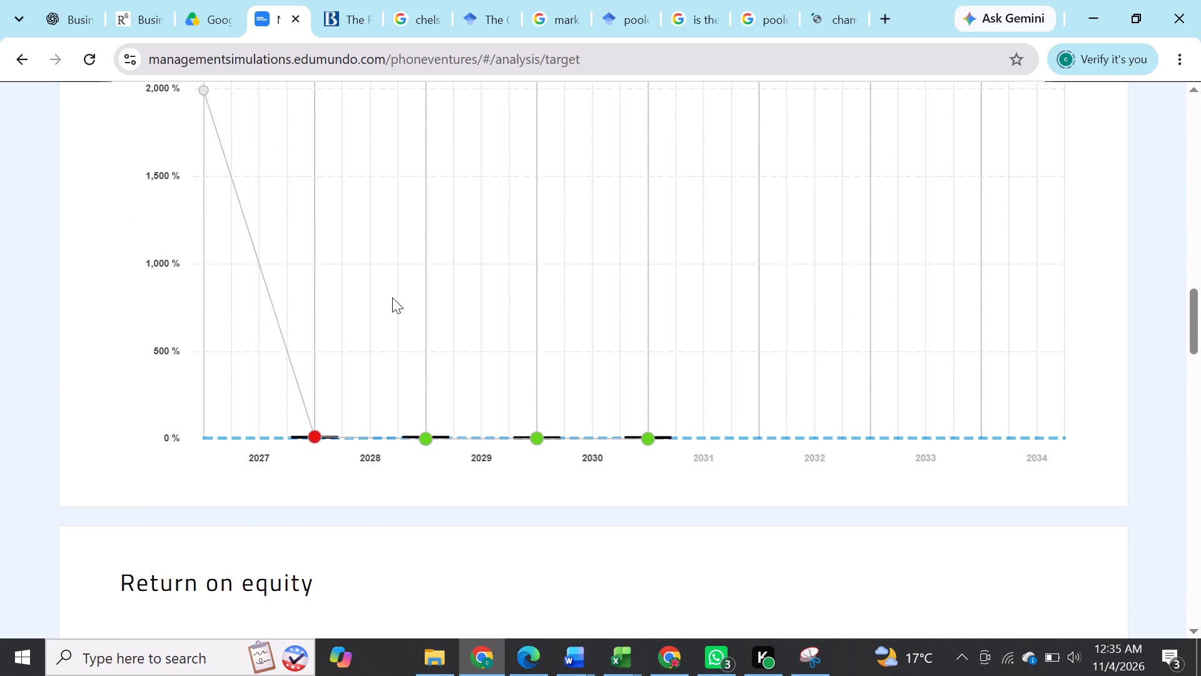
scroll(392, 297, down, 8)
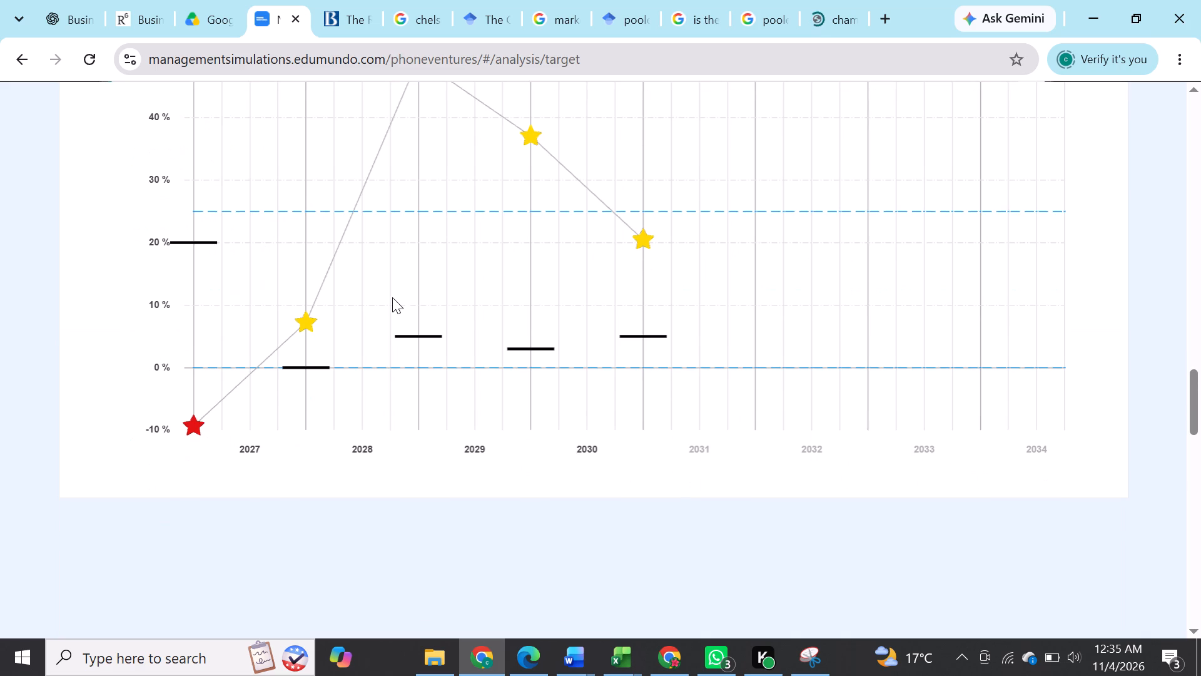
Examine the target progress charts for employee motivation and sustainability score.
scroll(392, 297, up, 4)
scroll(392, 297, down, 3)
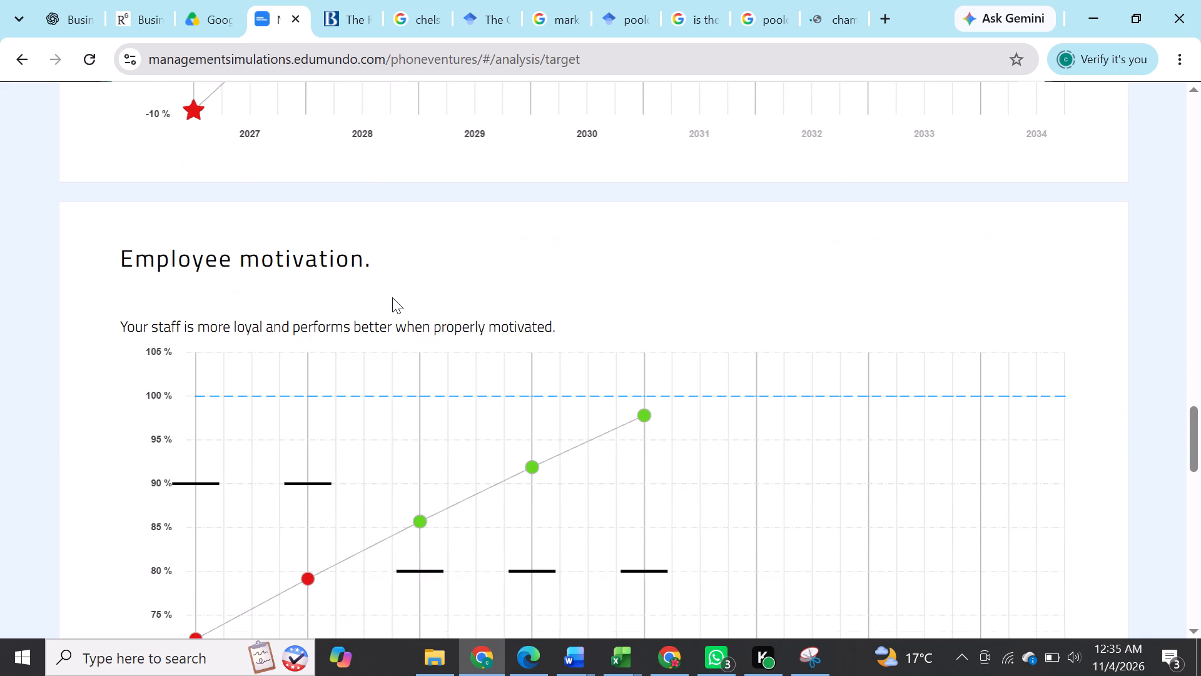
scroll(392, 297, down, 7)
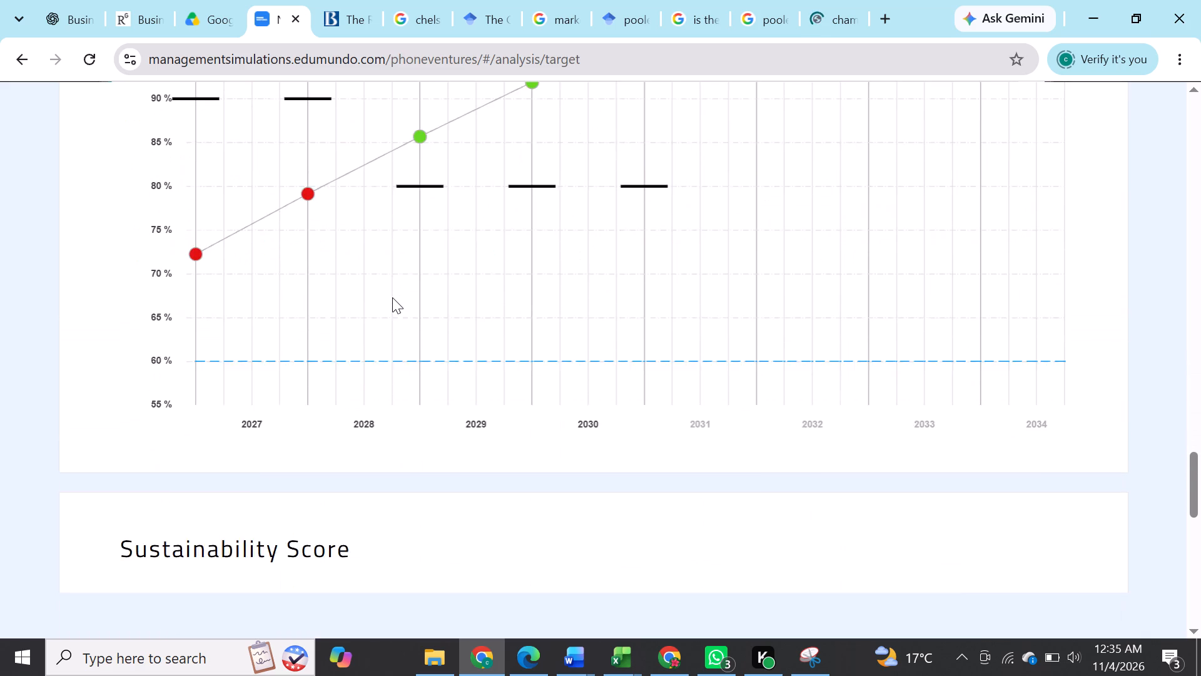
scroll(392, 297, down, 5)
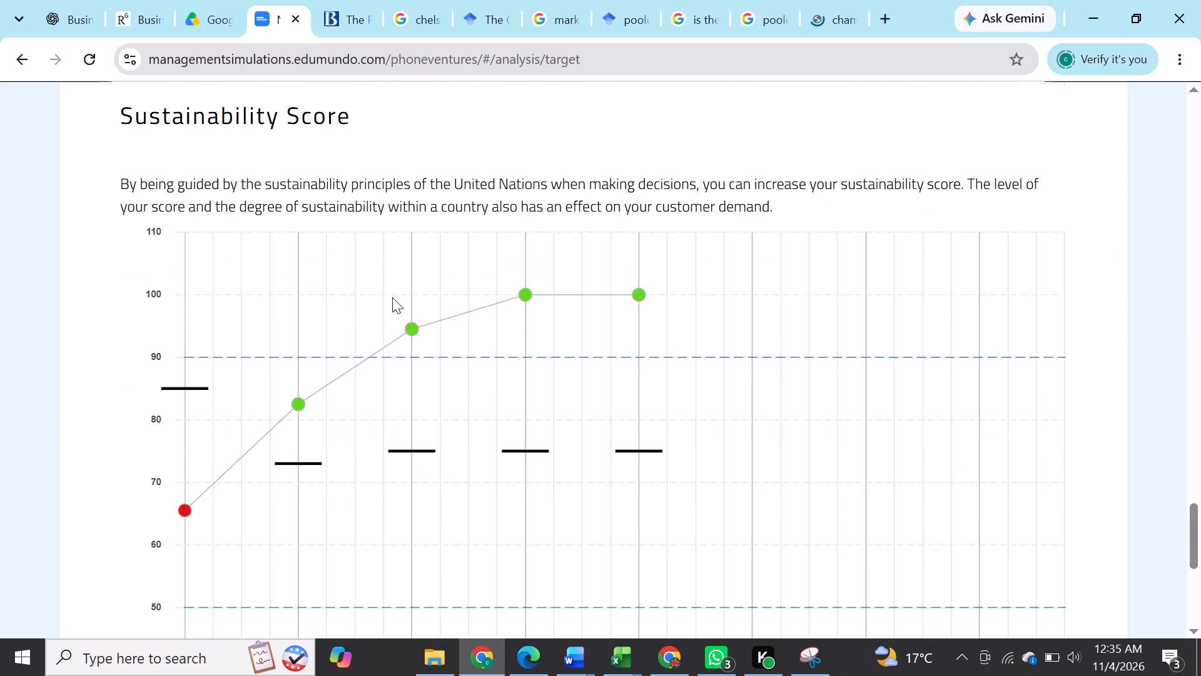
scroll(392, 297, down, 1)
Look back over the target charts, including the one for highest quality in the quality segment.
scroll(392, 297, up, 8)
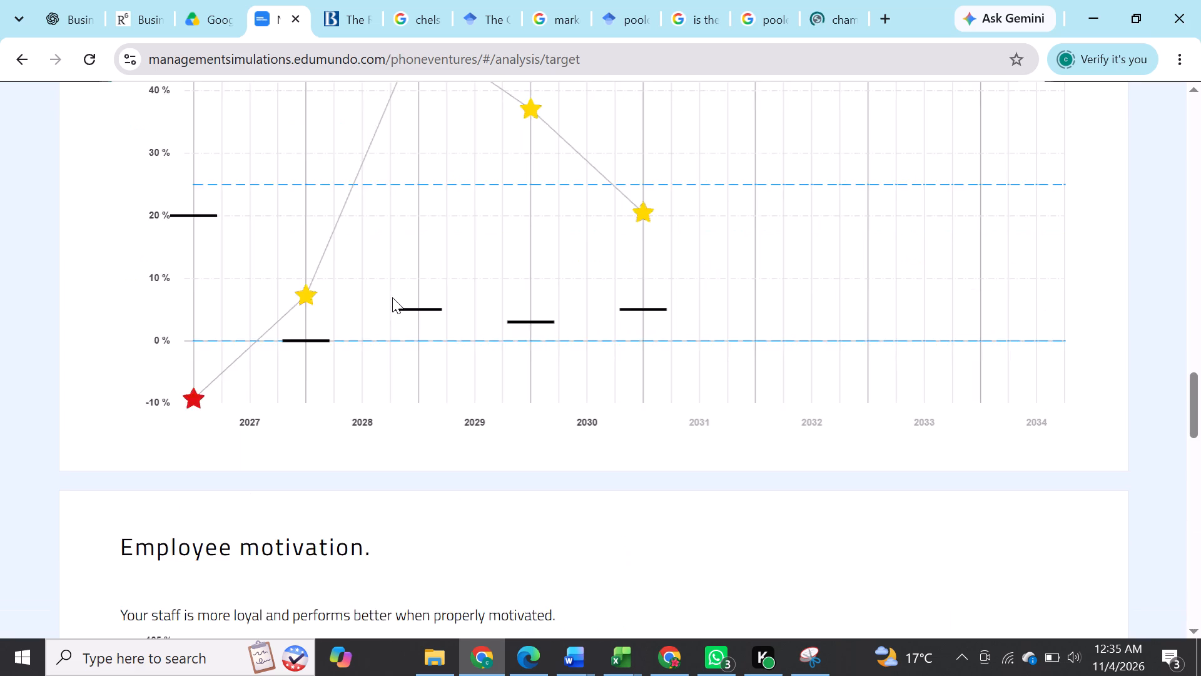
scroll(392, 297, up, 7)
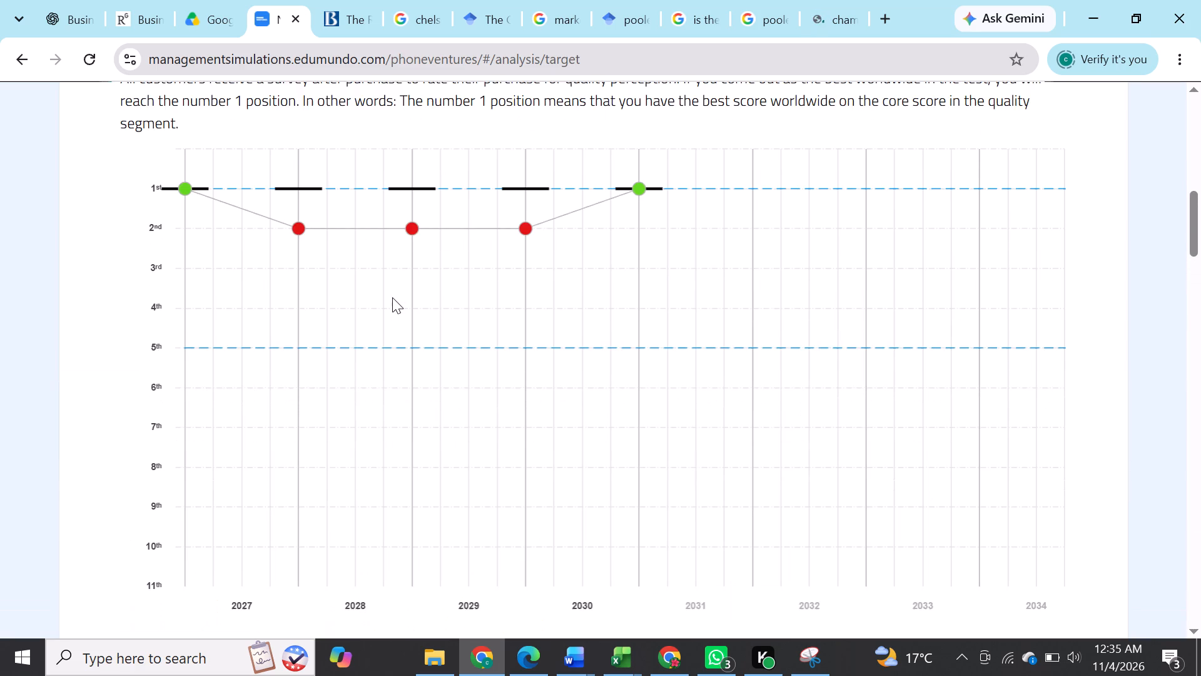
scroll(392, 297, up, 2)
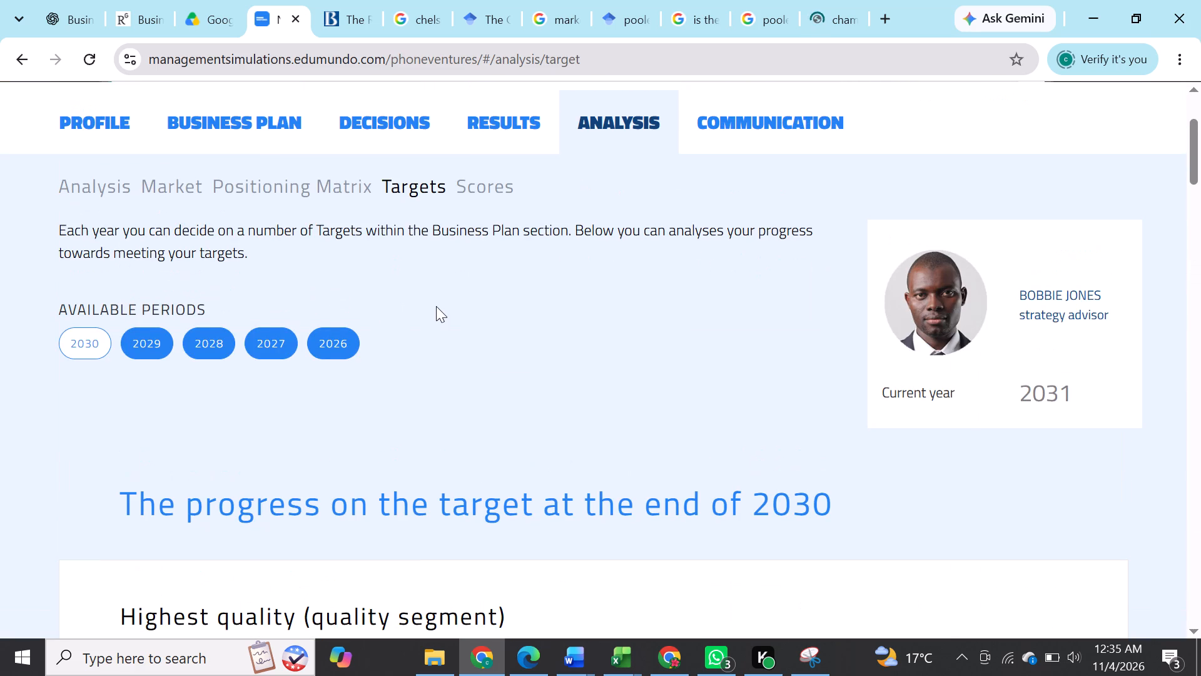
Show the 2026 market analysis for The Netherlands and examine the price, quality and customer intimacy segments.
scroll(436, 306, up, 1)
click(180, 227)
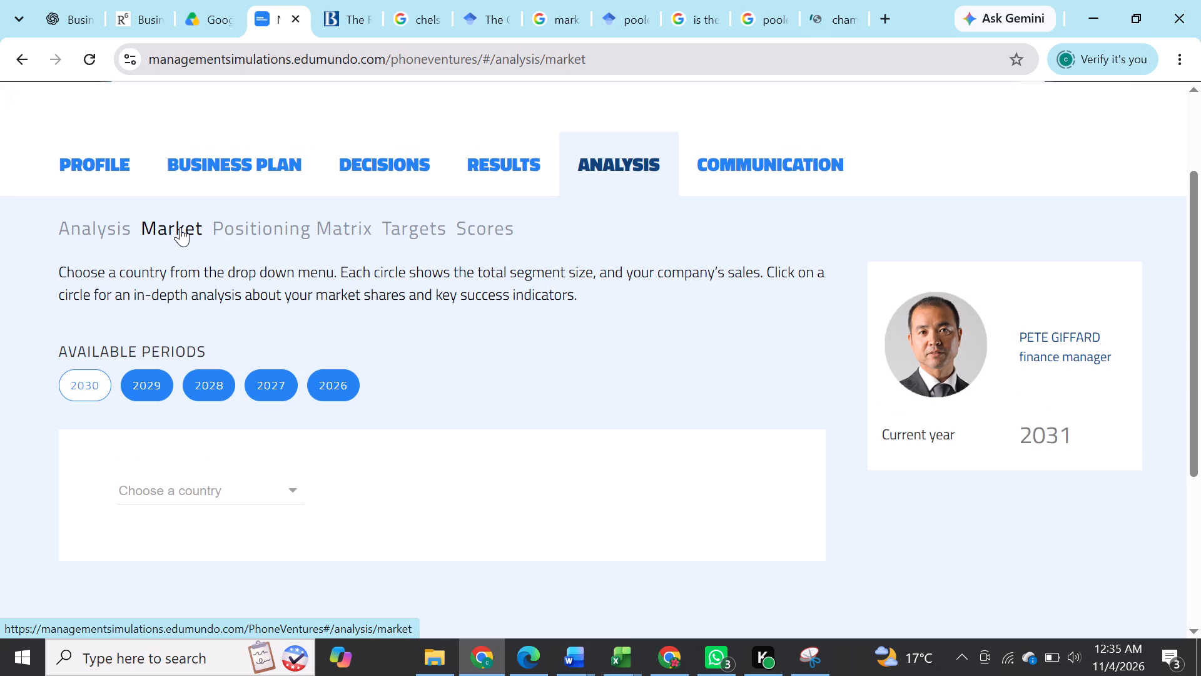
click(335, 376)
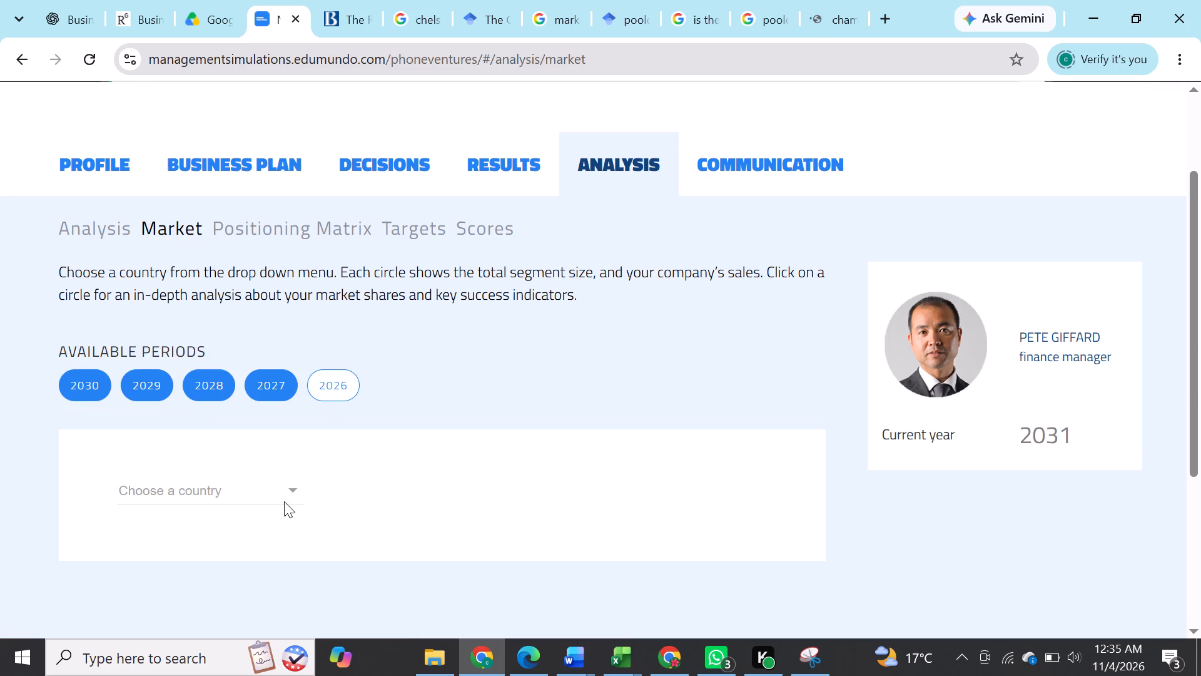
click(291, 486)
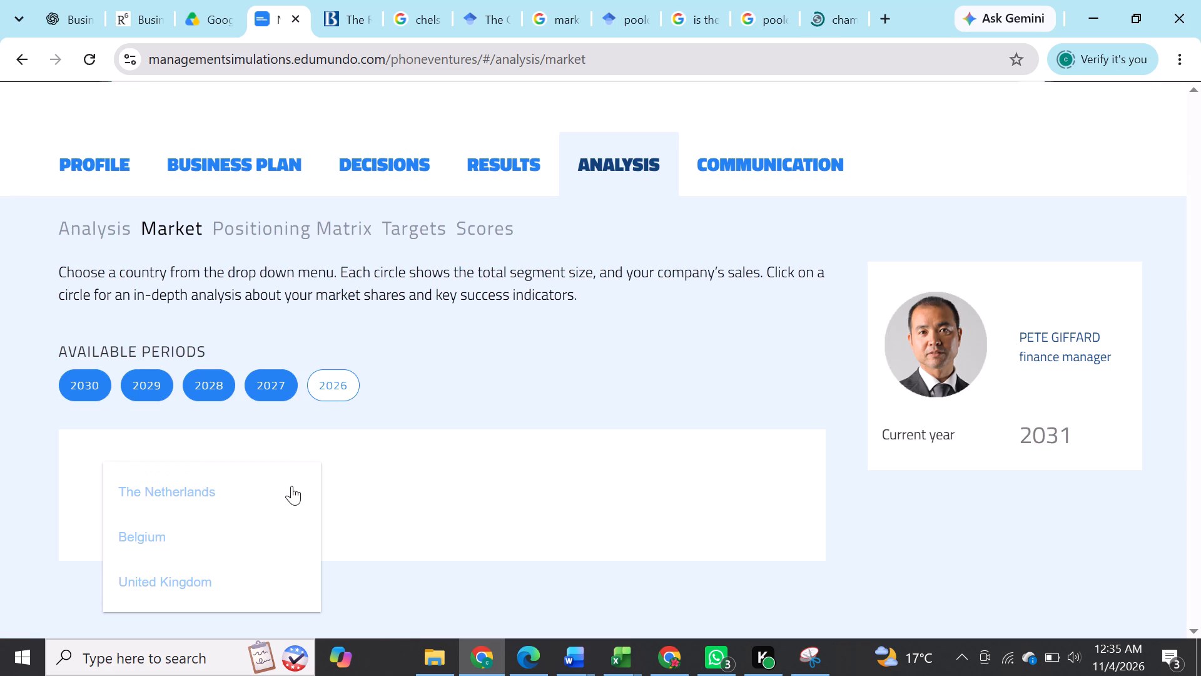
click(220, 488)
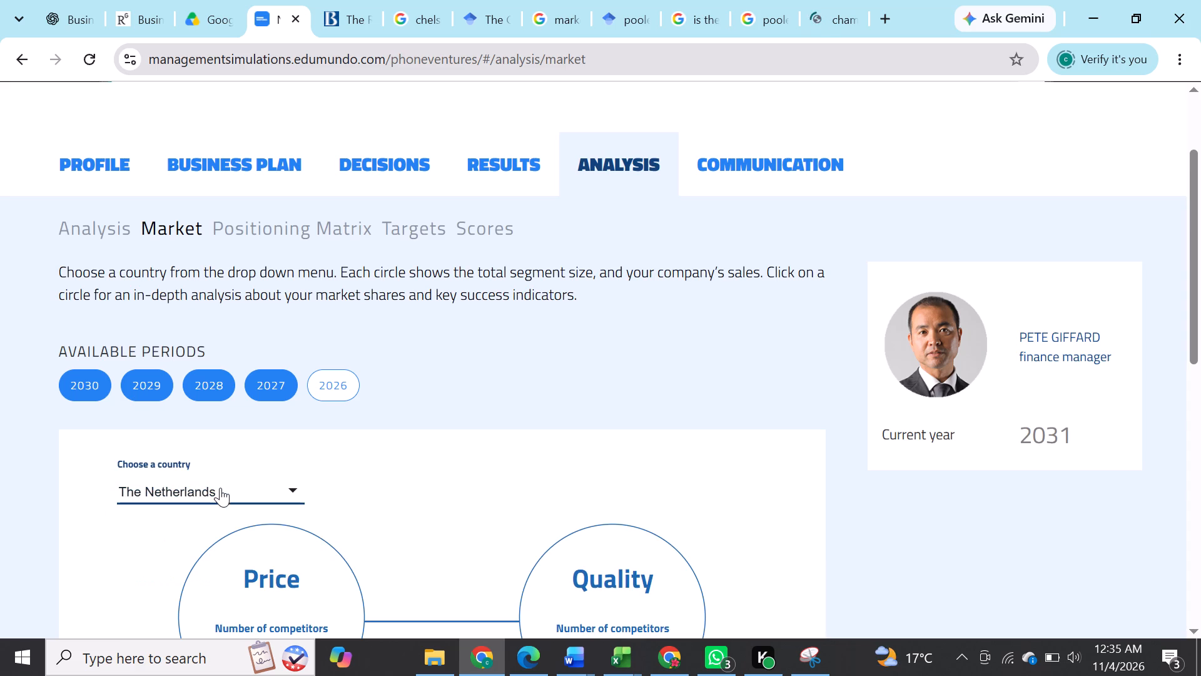
scroll(526, 327, down, 1)
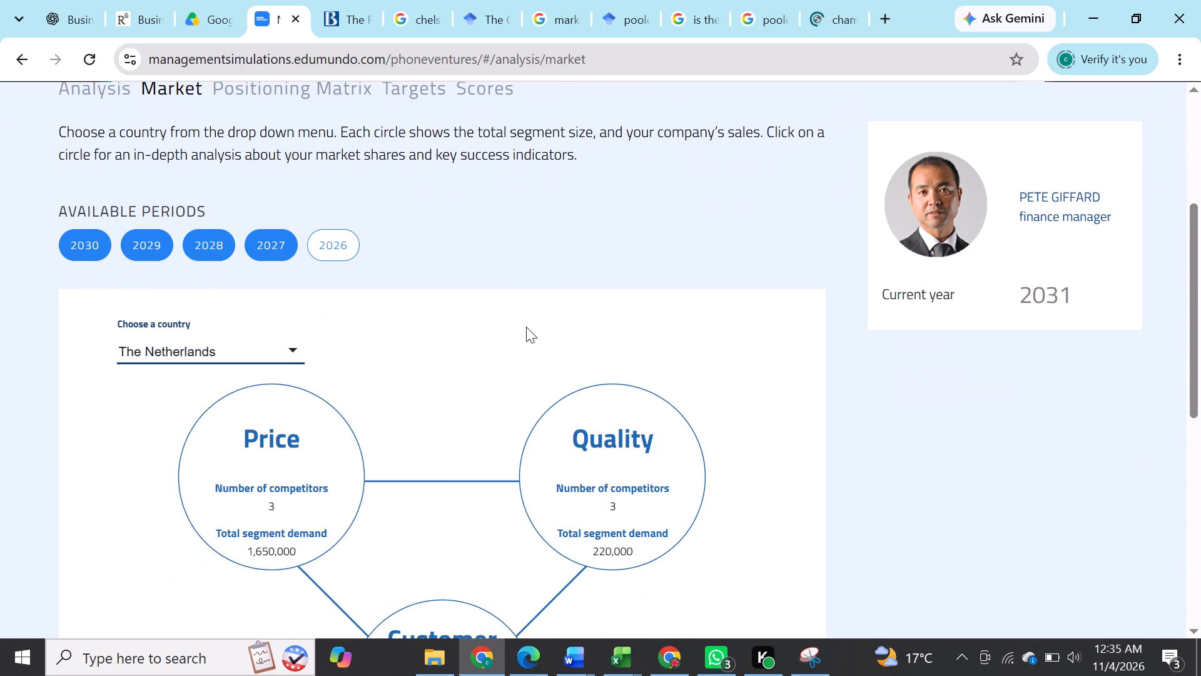
scroll(526, 327, down, 2)
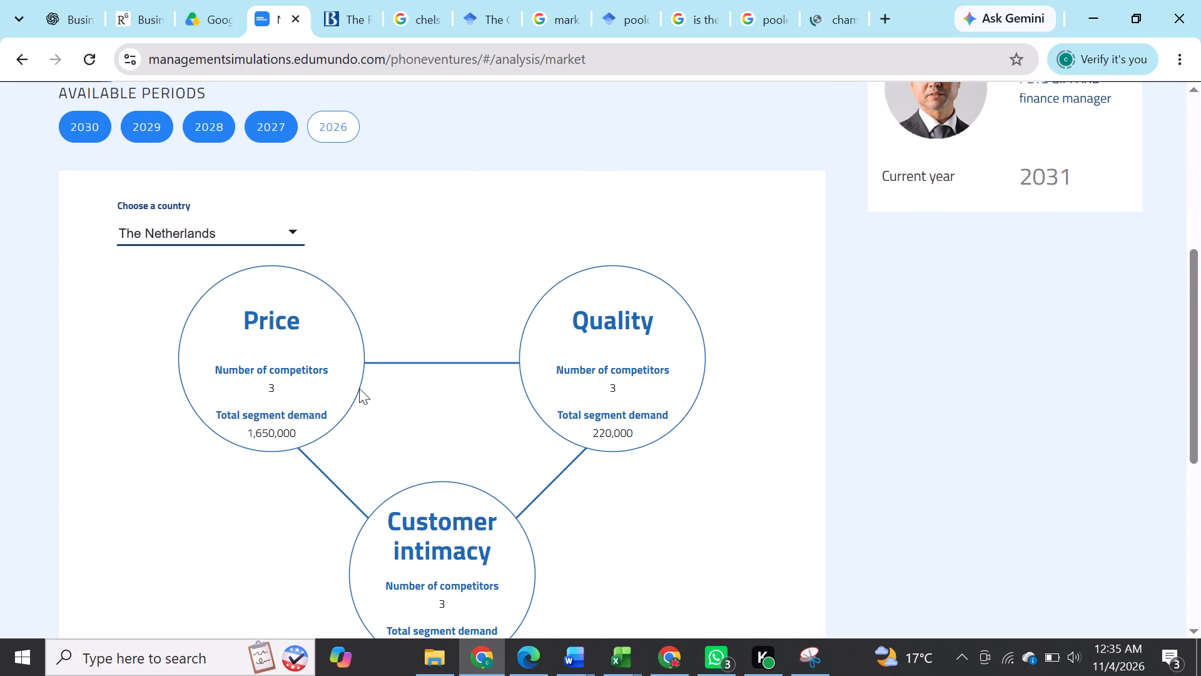
scroll(487, 397, down, 2)
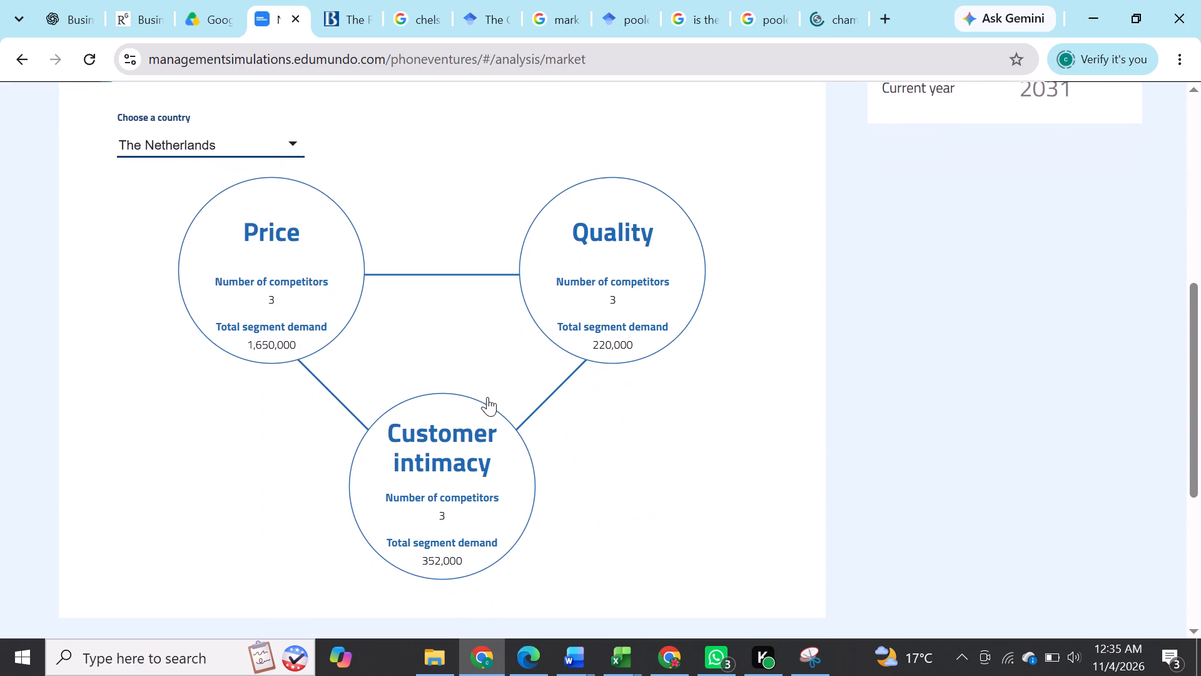
scroll(487, 397, down, 1)
scroll(487, 397, up, 2)
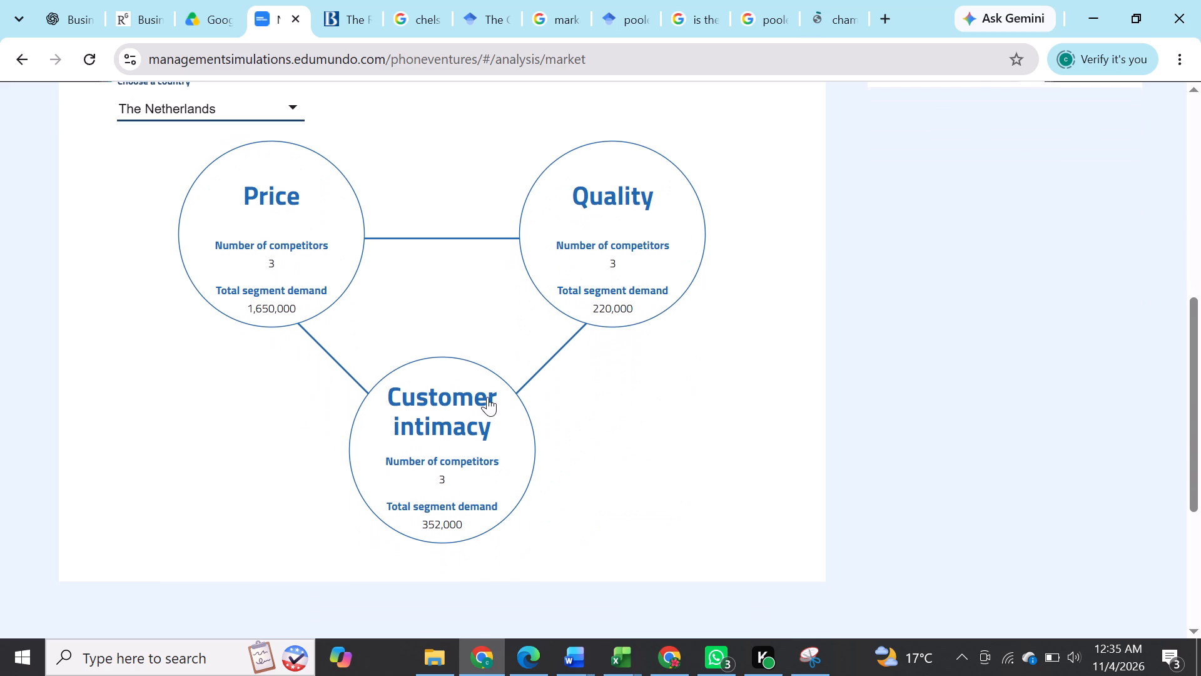
Show the 2026 positioning matrix for The Netherlands and examine each company's price and quality position.
scroll(487, 397, up, 4)
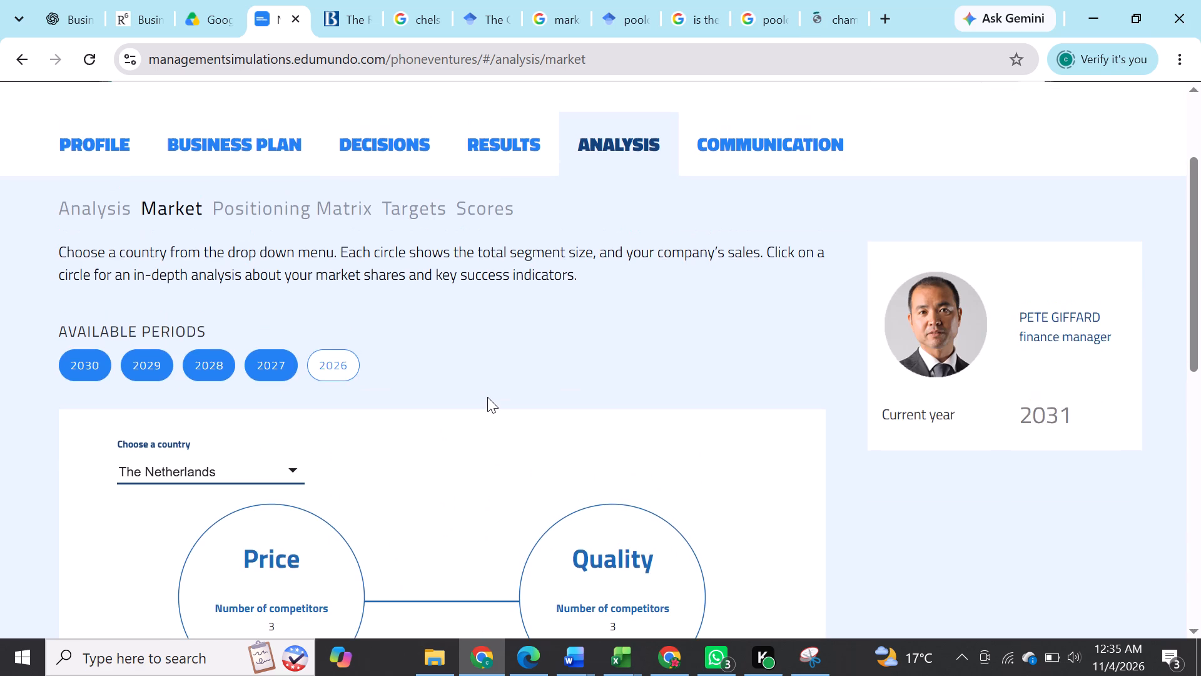
click(118, 260)
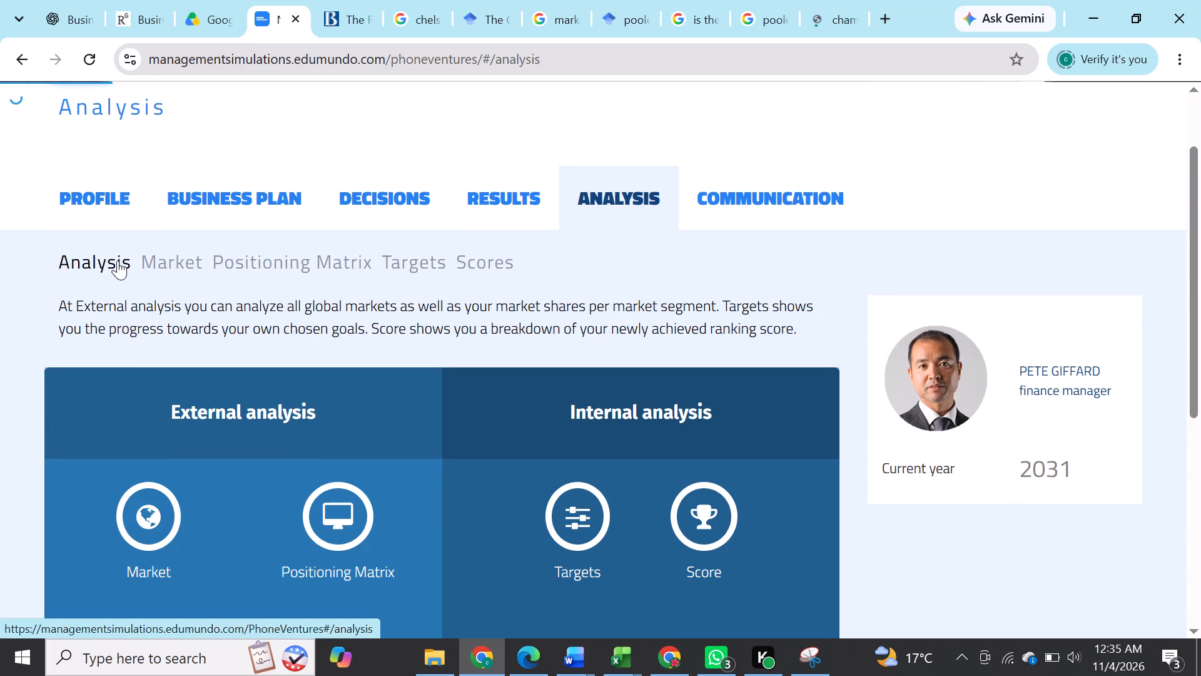
scroll(333, 366, down, 2)
click(330, 384)
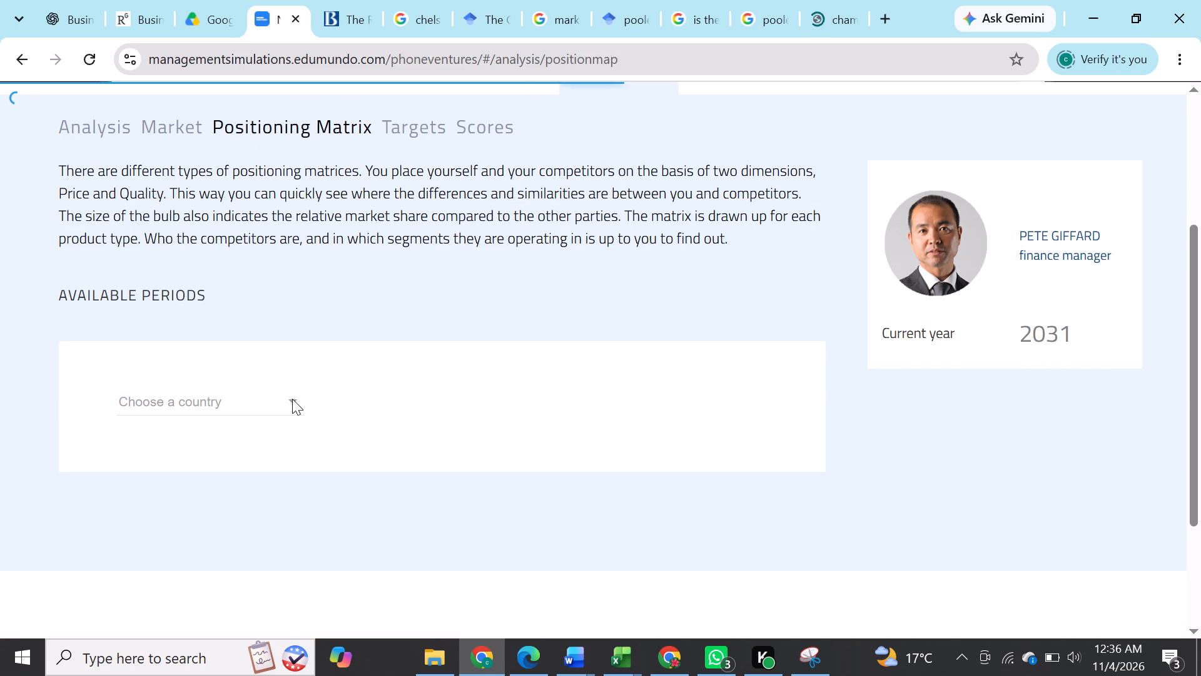
click(336, 331)
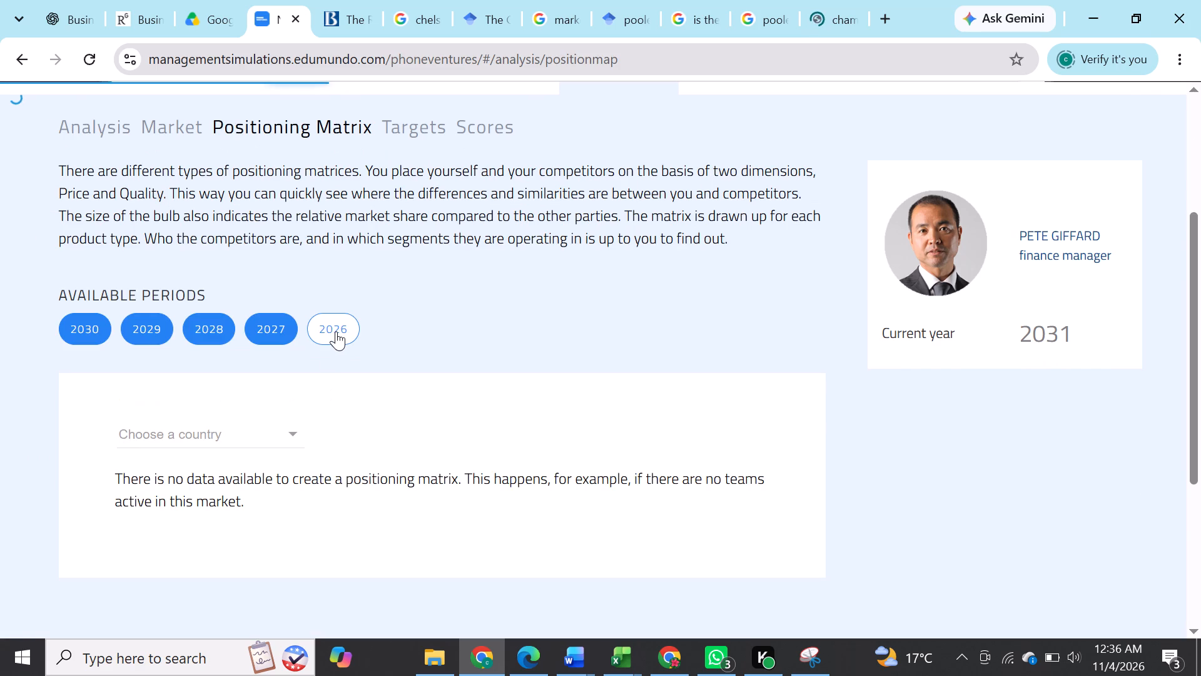
click(292, 438)
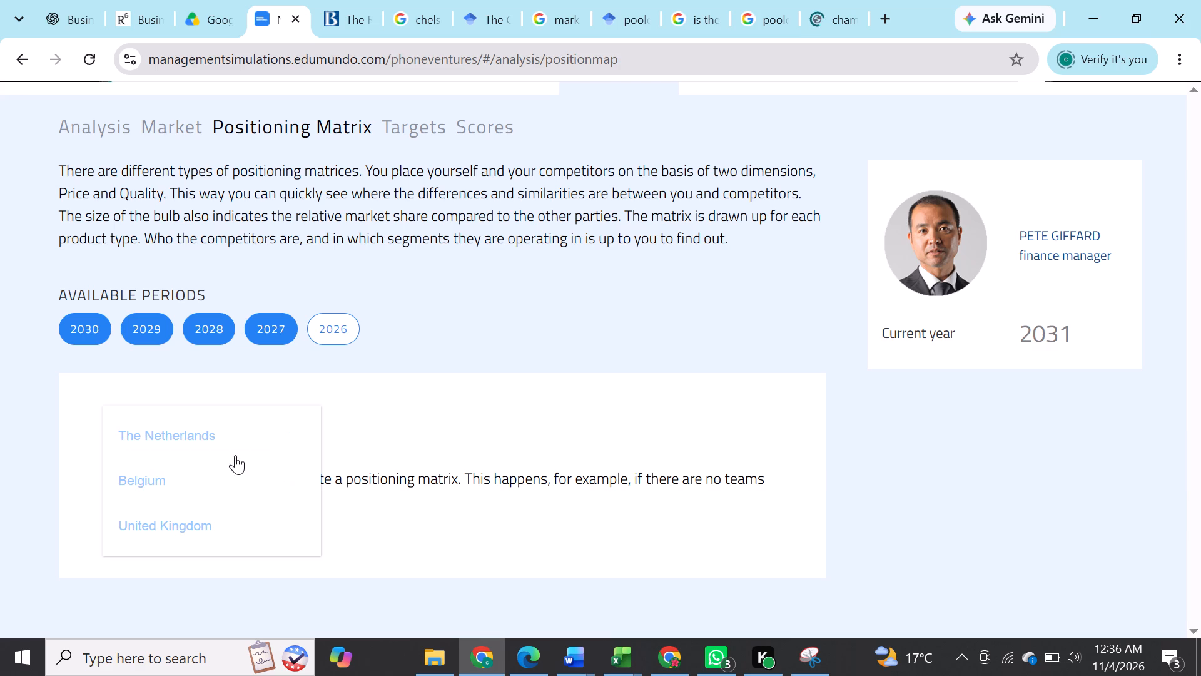
click(211, 444)
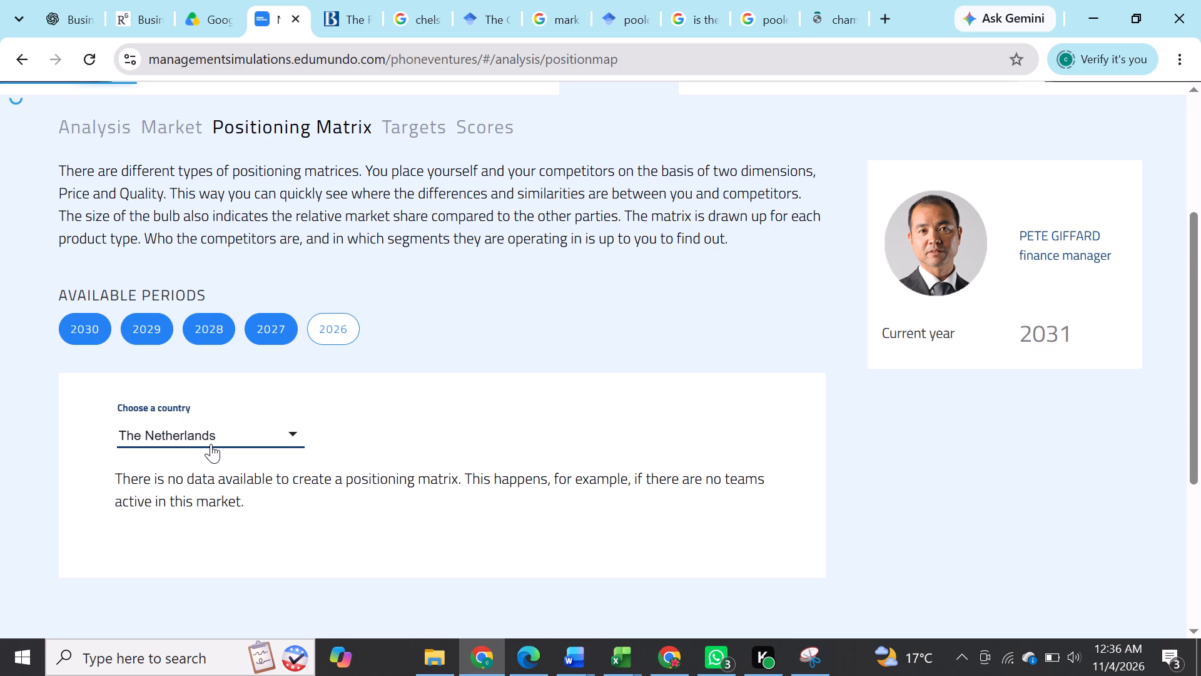
scroll(452, 414, down, 4)
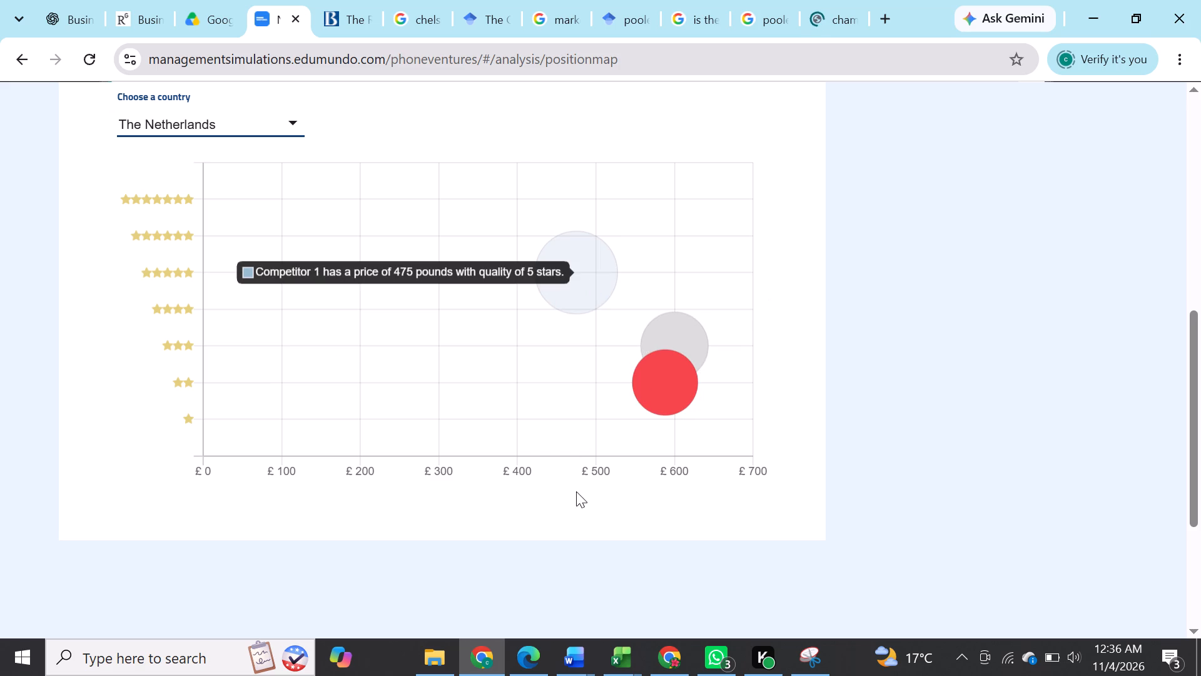
Switch to the Assignment A action plan in Word and read the price review action.
click(578, 662)
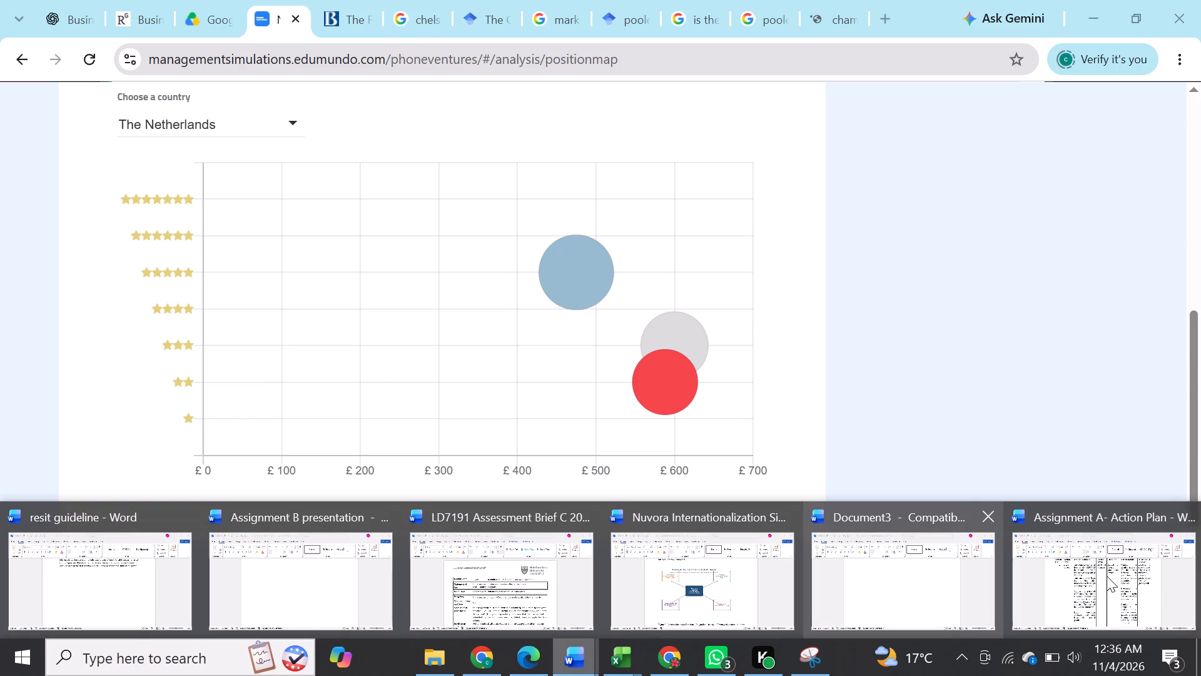
click(1107, 576)
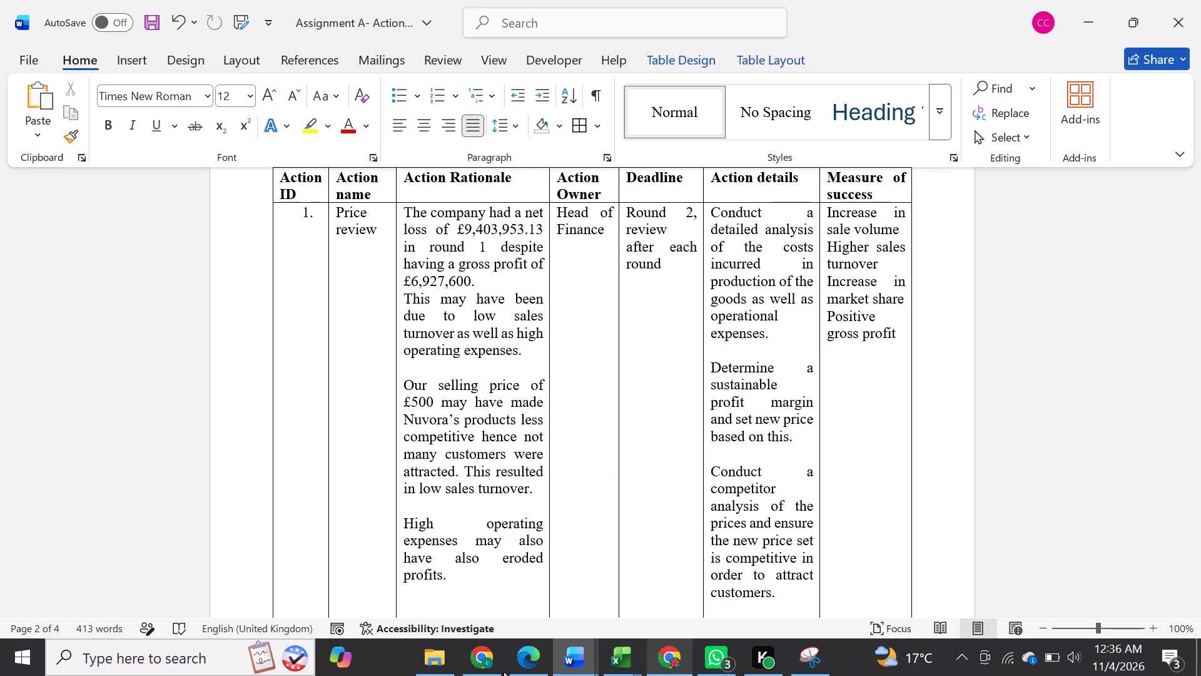
Return to the simulation in Chrome and examine the 2027 positioning matrix for The Netherlands.
click(477, 660)
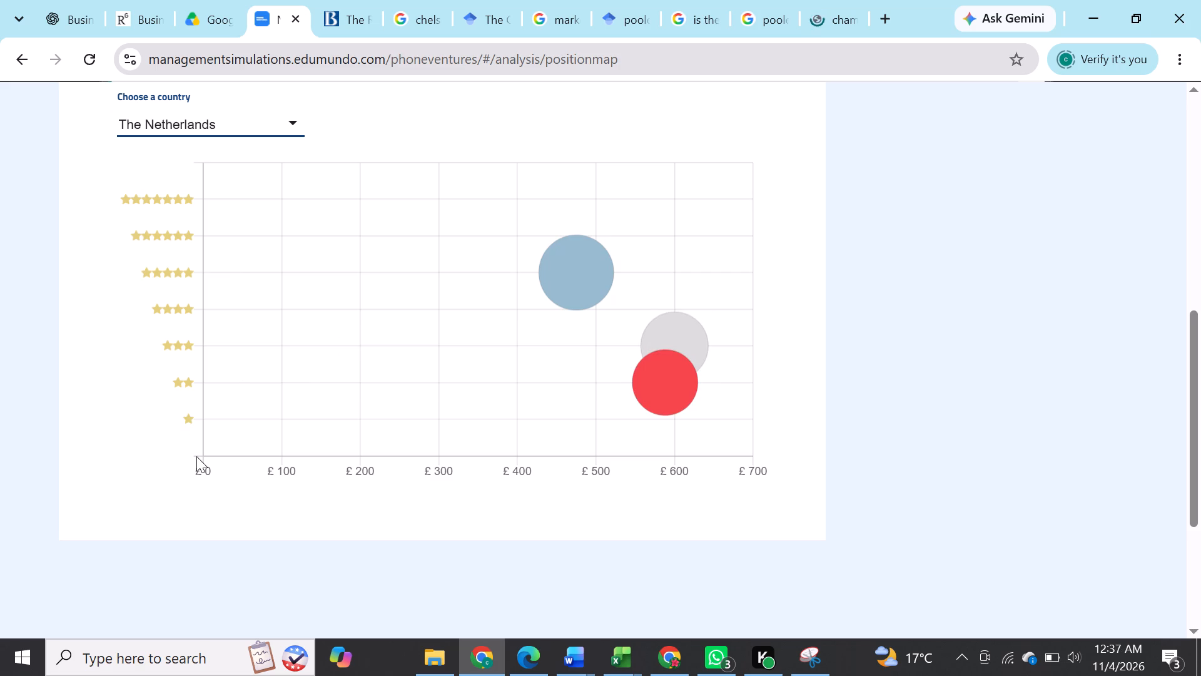
scroll(302, 382, down, 1)
scroll(302, 382, up, 3)
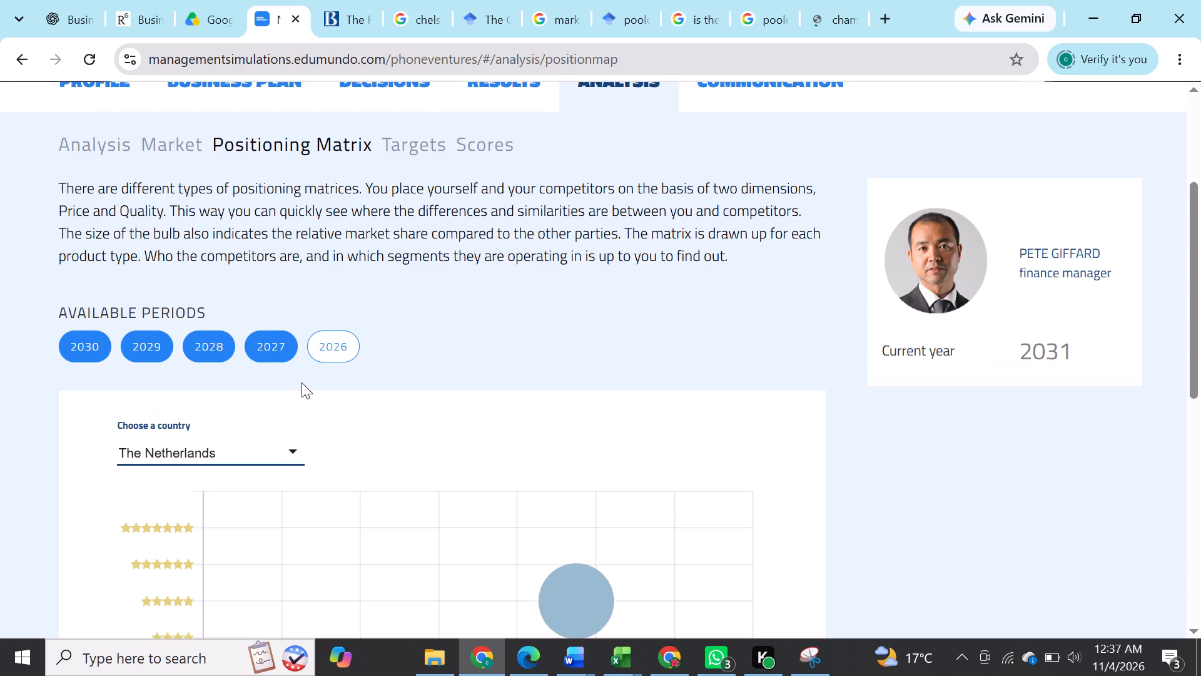
scroll(367, 363, down, 1)
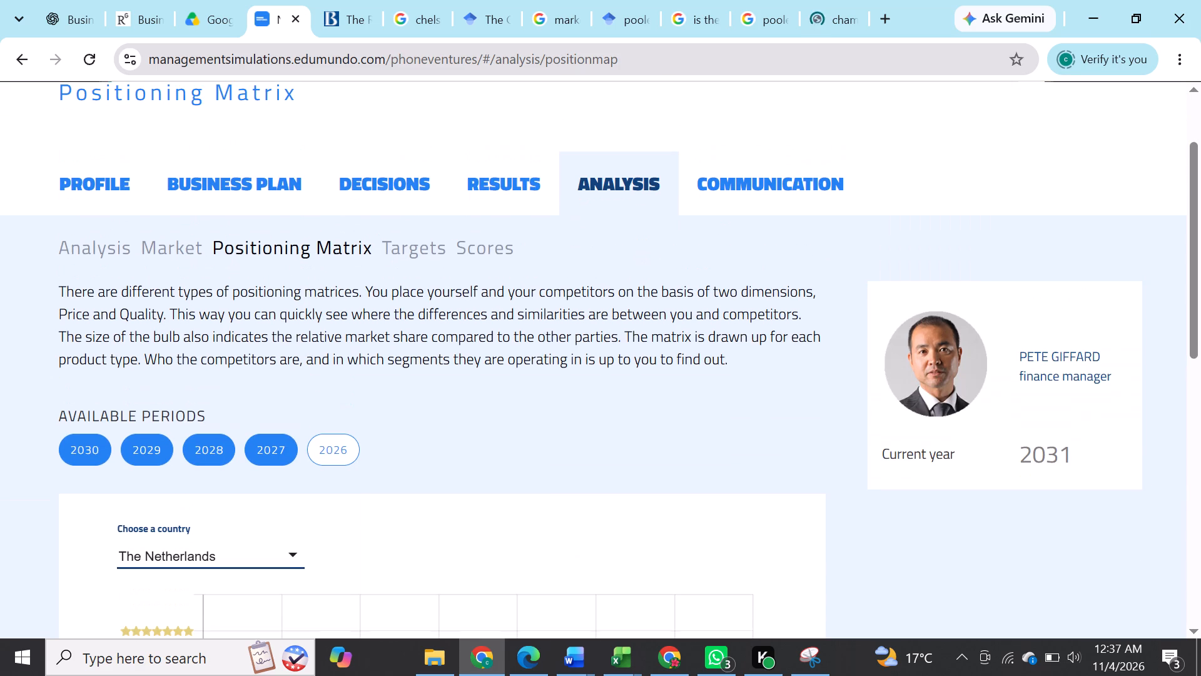
click(277, 445)
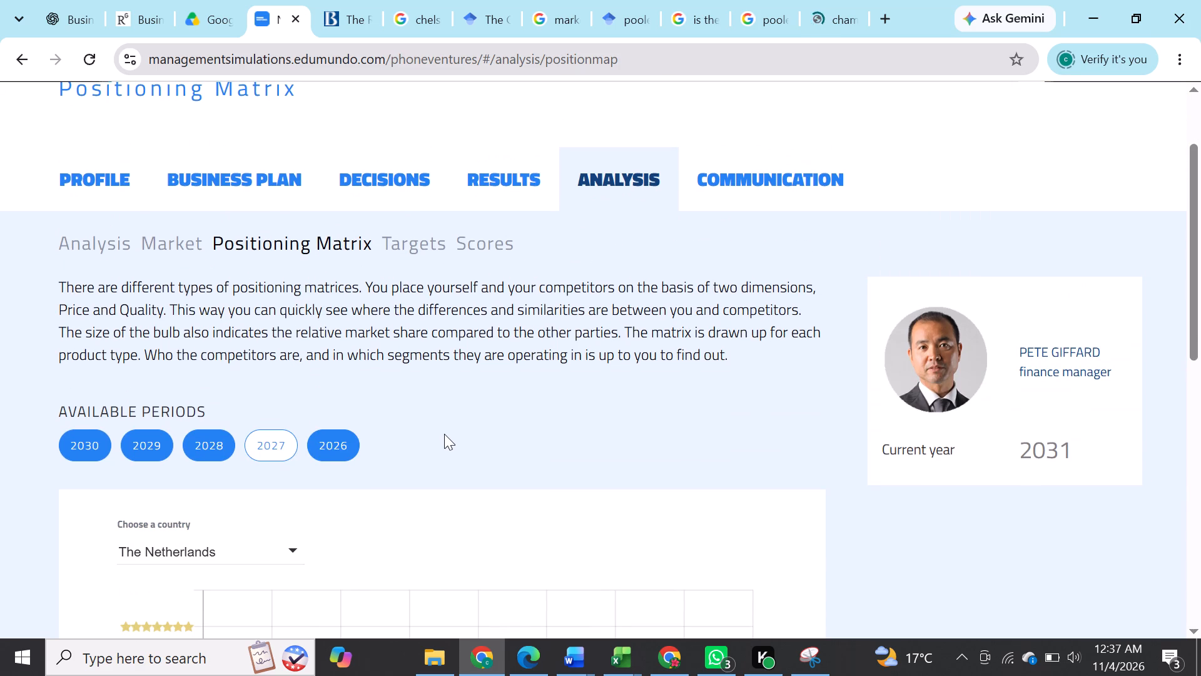
scroll(444, 434, down, 4)
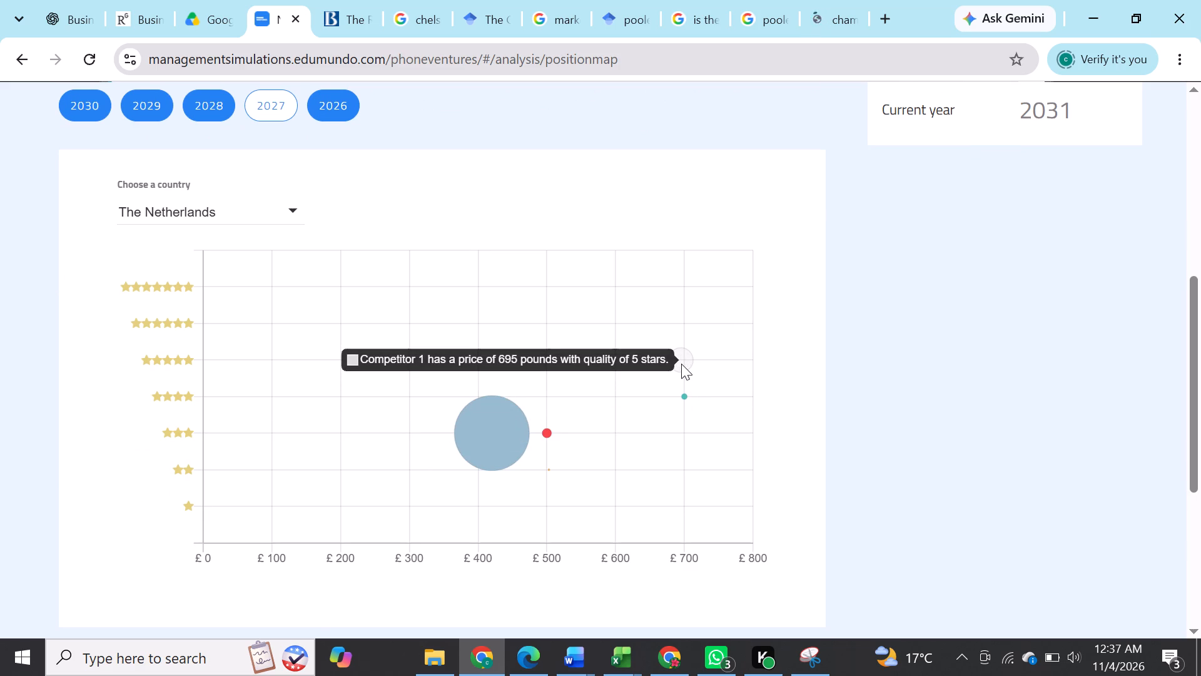
click(288, 210)
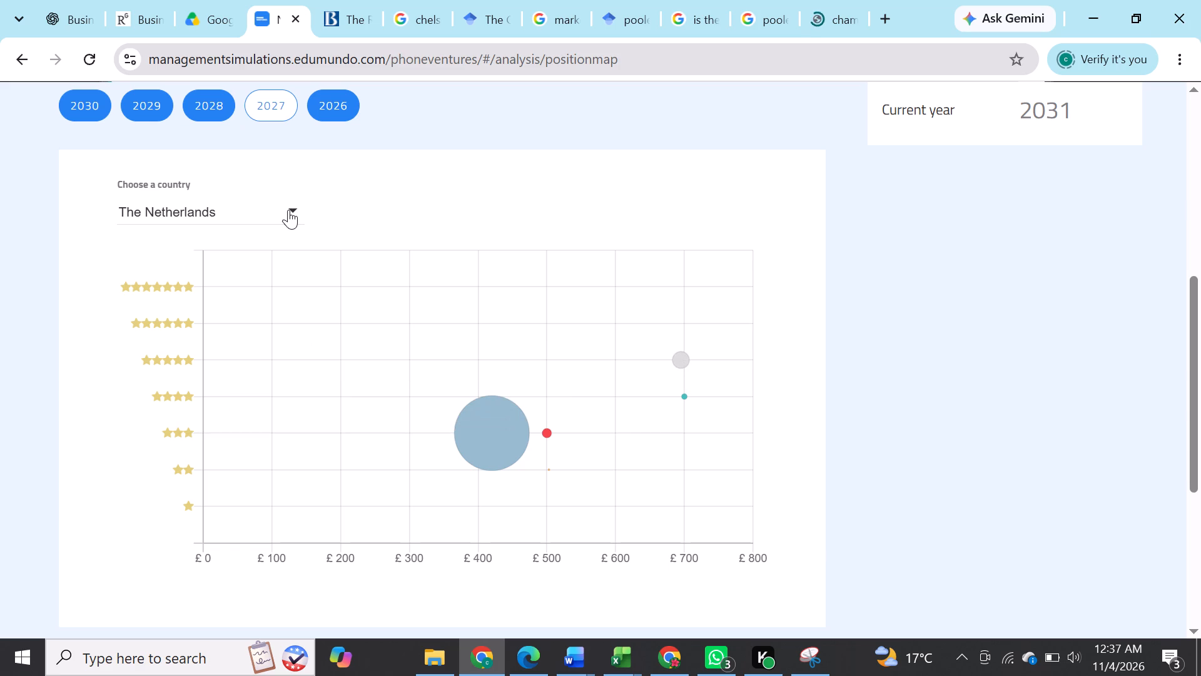
click(382, 185)
scroll(382, 185, up, 2)
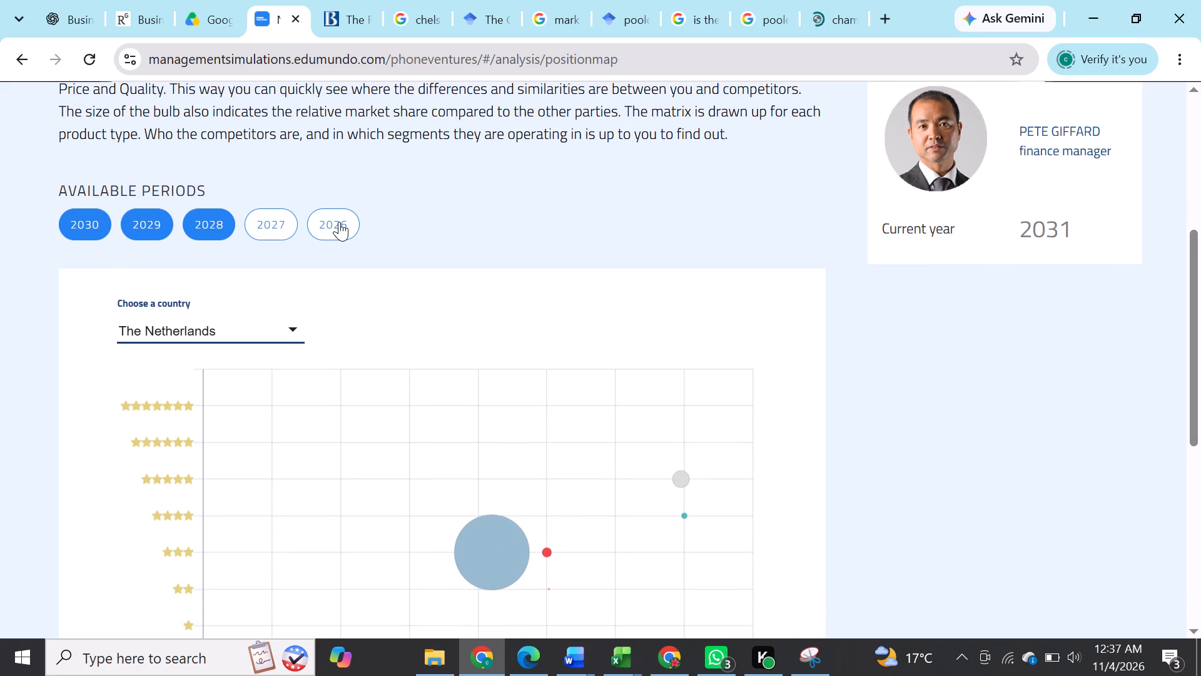
Set the positioning matrix back to 2026 and copy The Netherlands chart as an image.
click(339, 222)
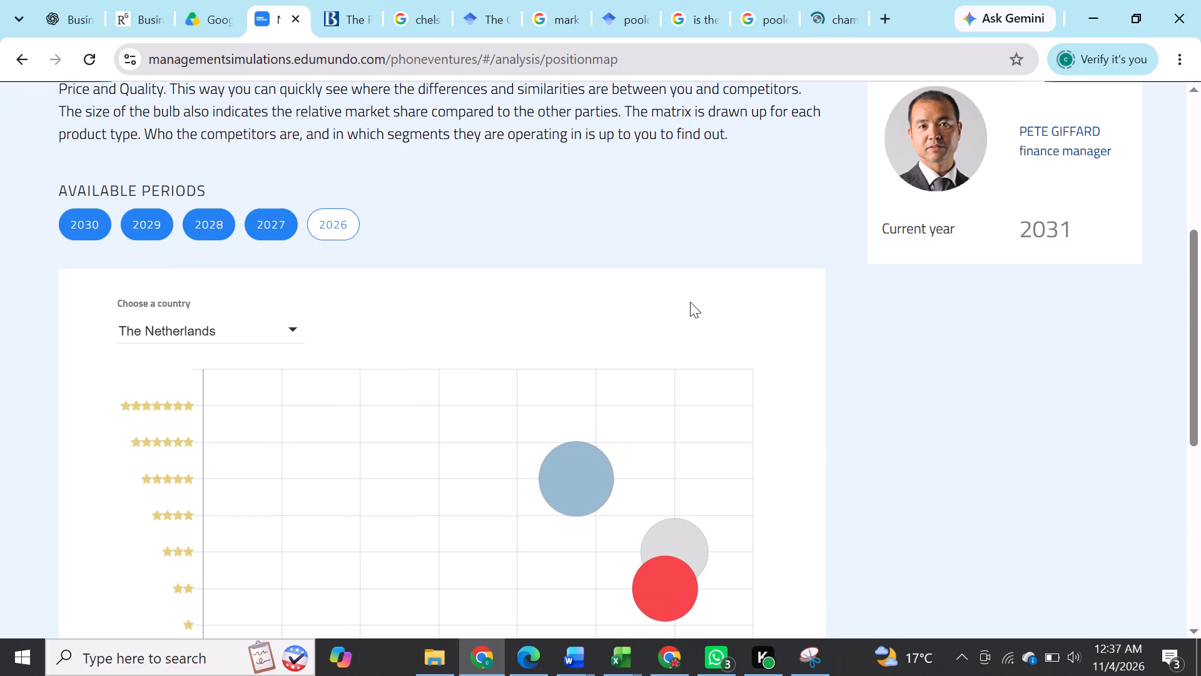
scroll(690, 302, down, 1)
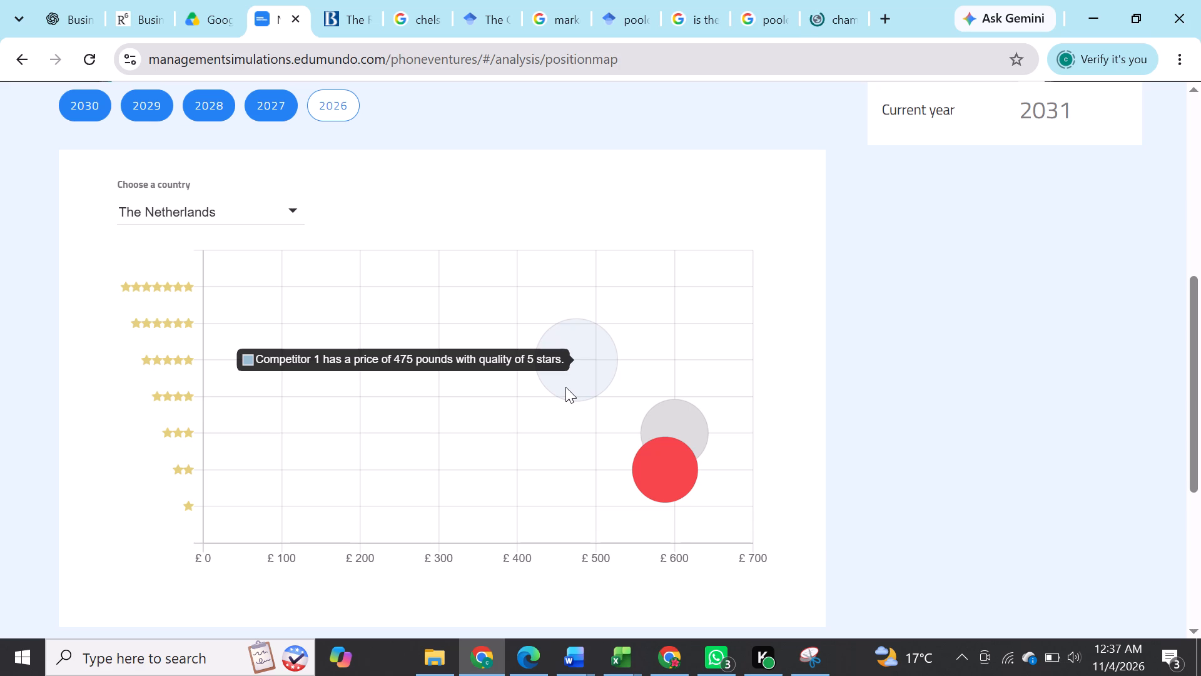
scroll(565, 387, up, 3)
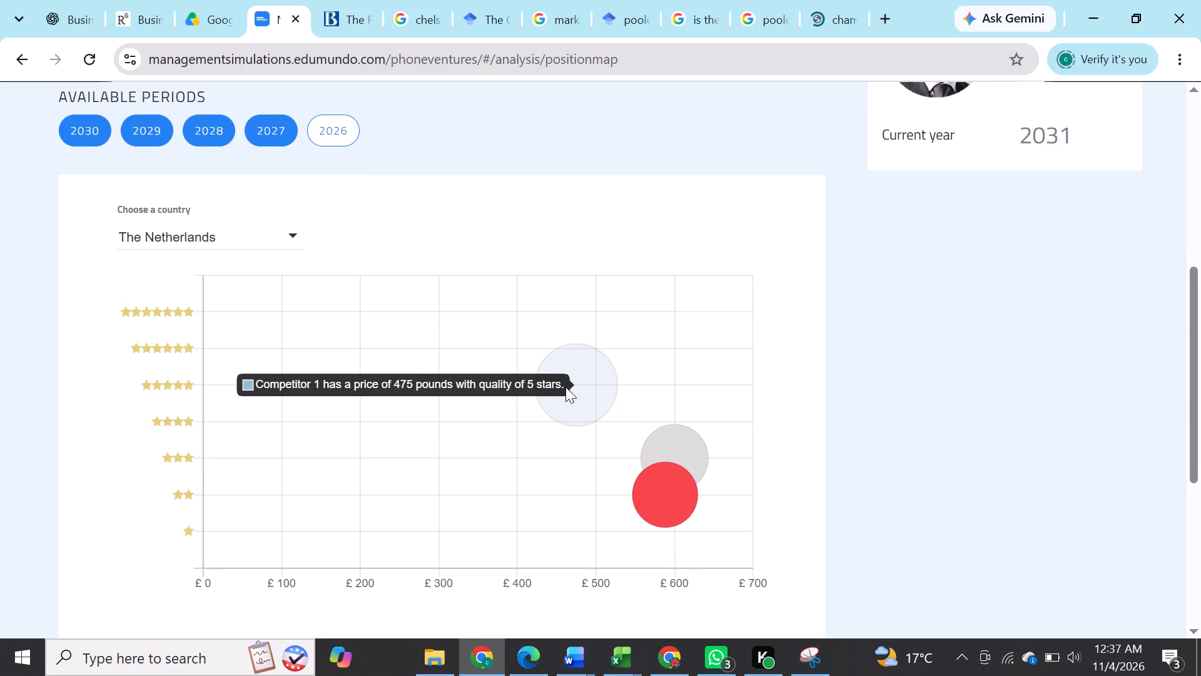
click(565, 387)
right_click(565, 387)
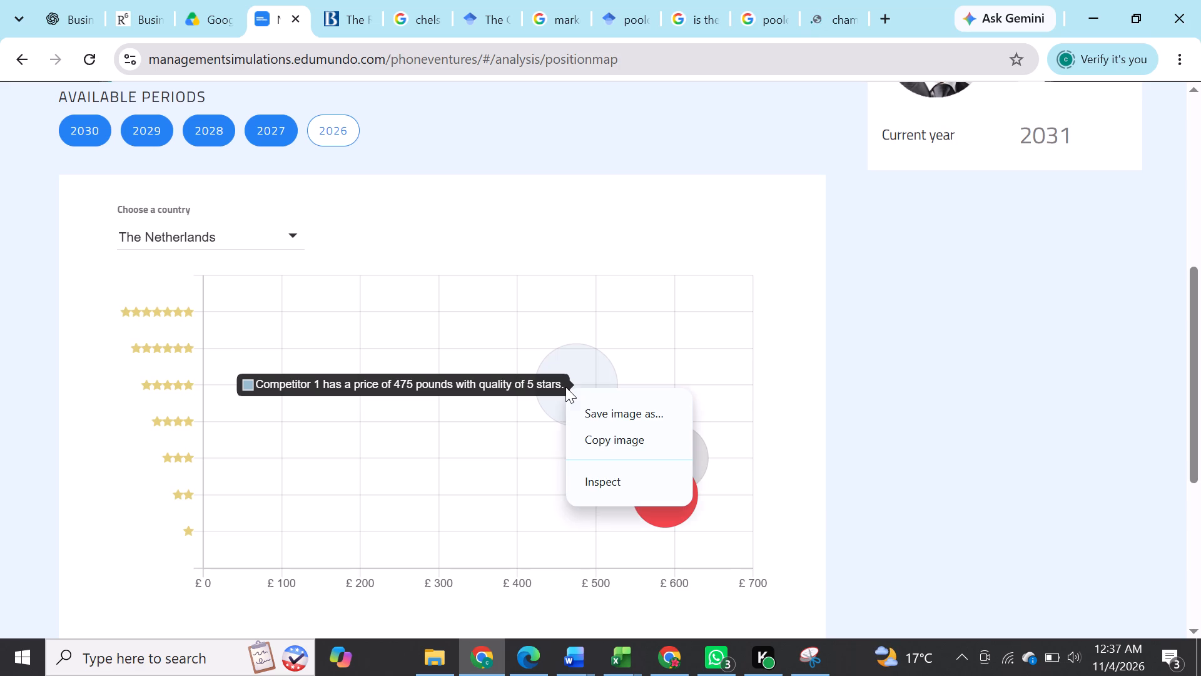
click(600, 443)
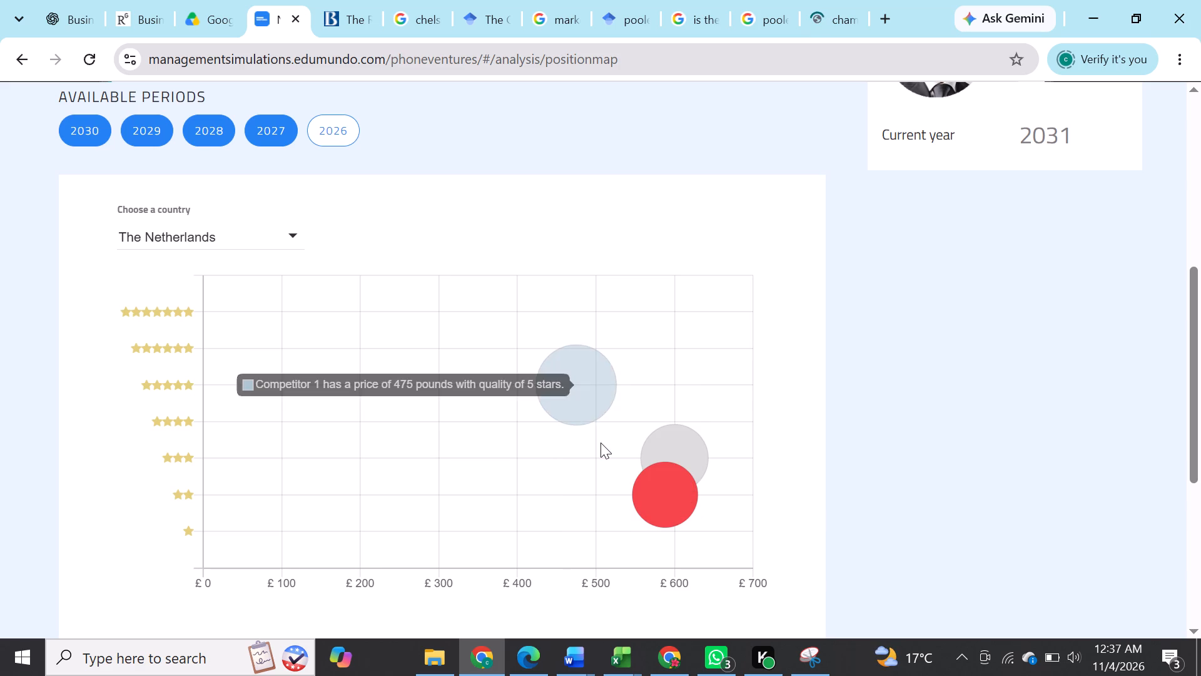
Switch to the Assignment A action plan in Word and review the price review row's rationale, details and success measures.
click(575, 671)
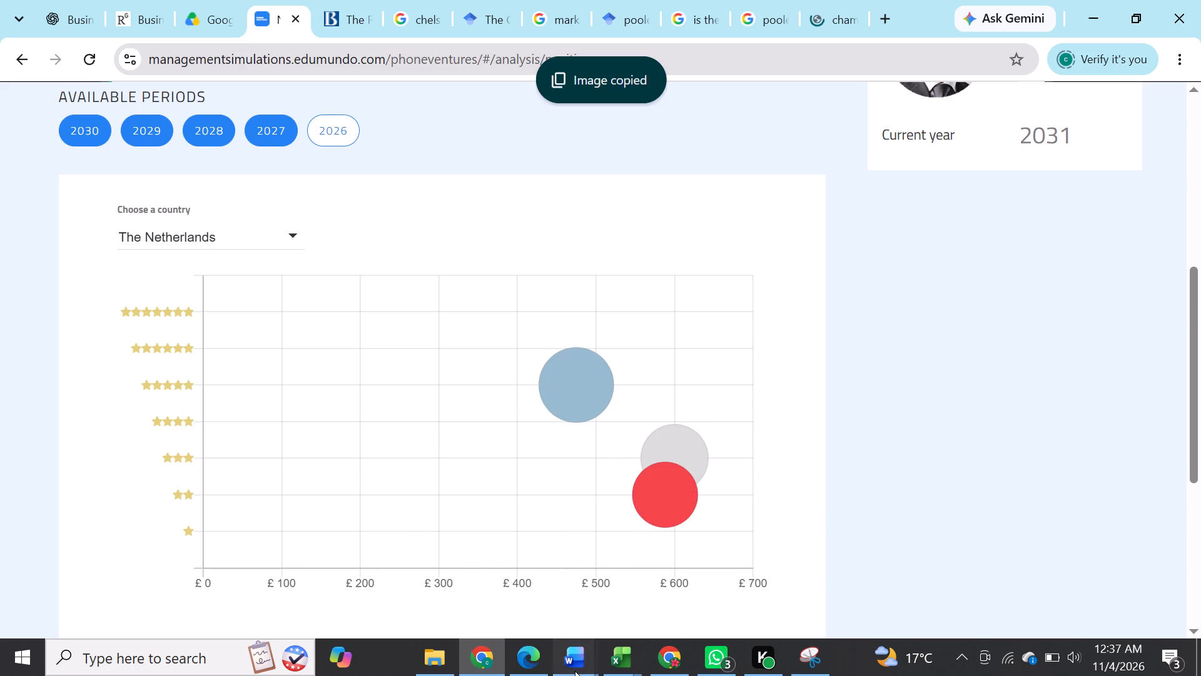
click(1053, 588)
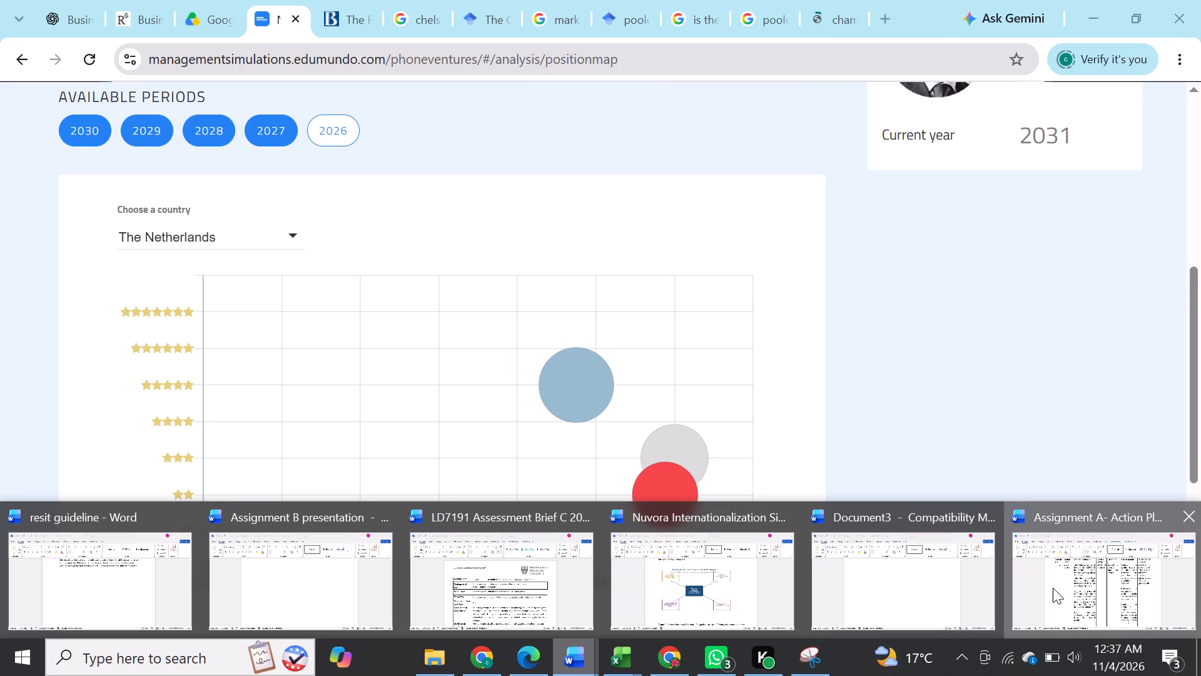
scroll(766, 512, up, 2)
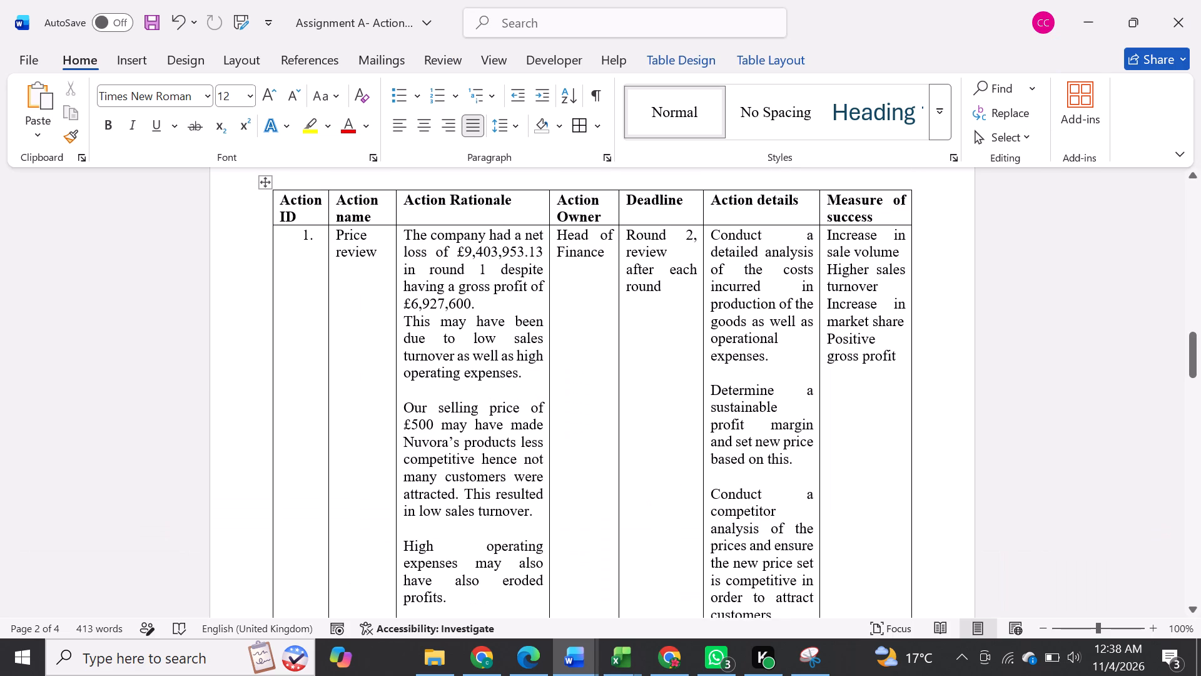
scroll(766, 512, down, 4)
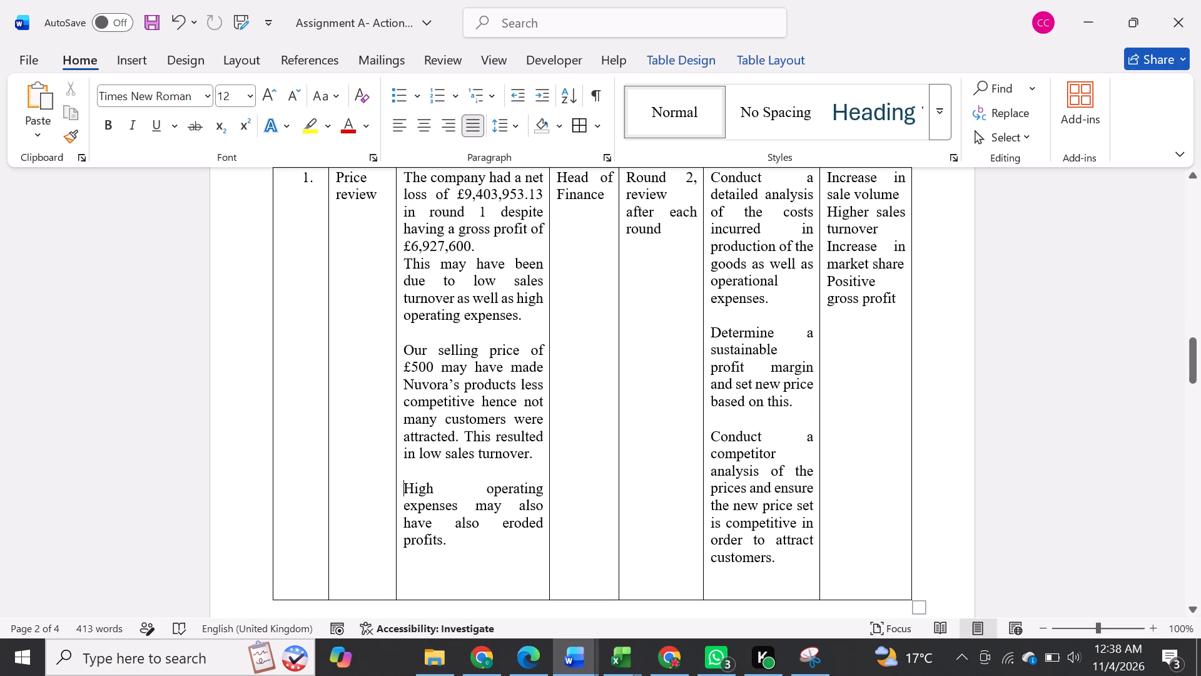
scroll(766, 512, down, 1)
Delete "as well as operational expenses." from the first paragraph of the price review row's action details.
click(770, 327)
scroll(744, 270, up, 1)
scroll(744, 269, down, 3)
scroll(746, 266, up, 2)
scroll(746, 266, down, 1)
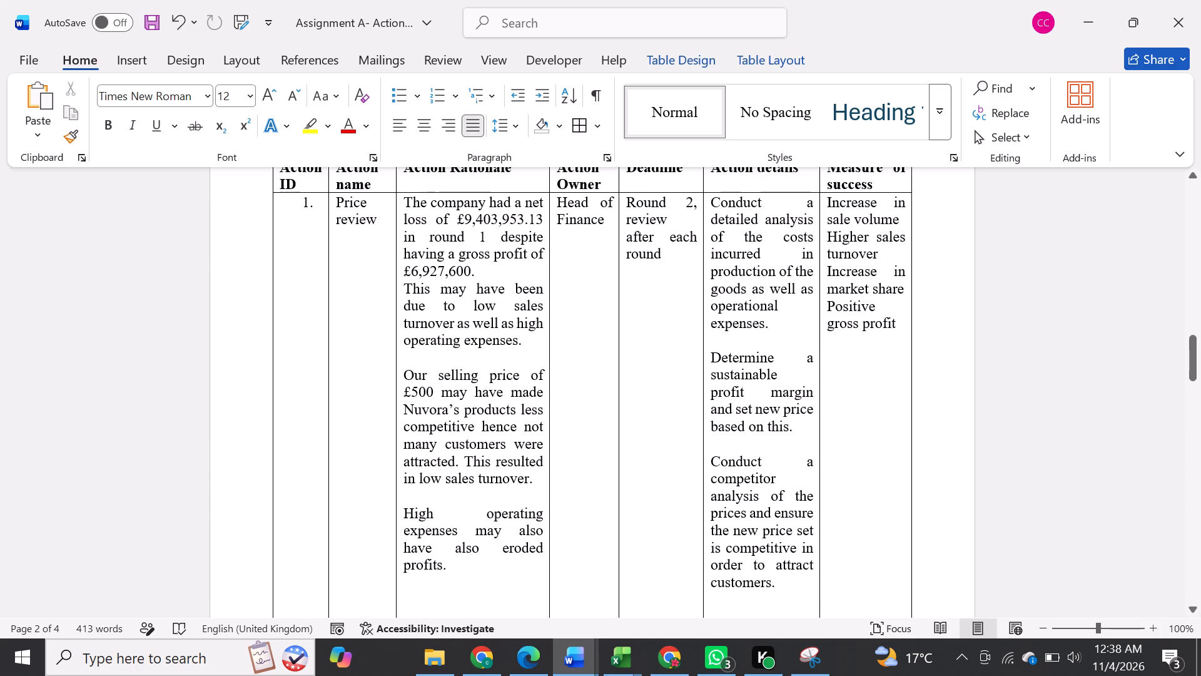
drag(767, 324, 766, 320)
drag(766, 320, 750, 278)
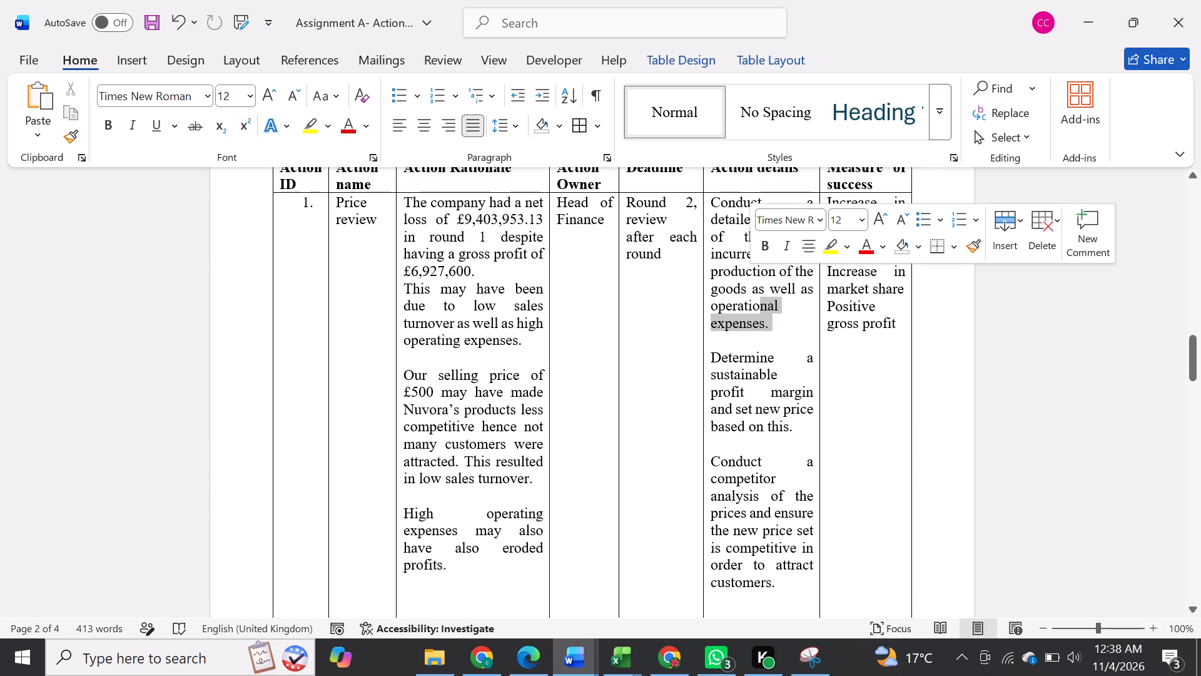
click(753, 291)
drag(753, 291, 768, 323)
key(BackSpace)
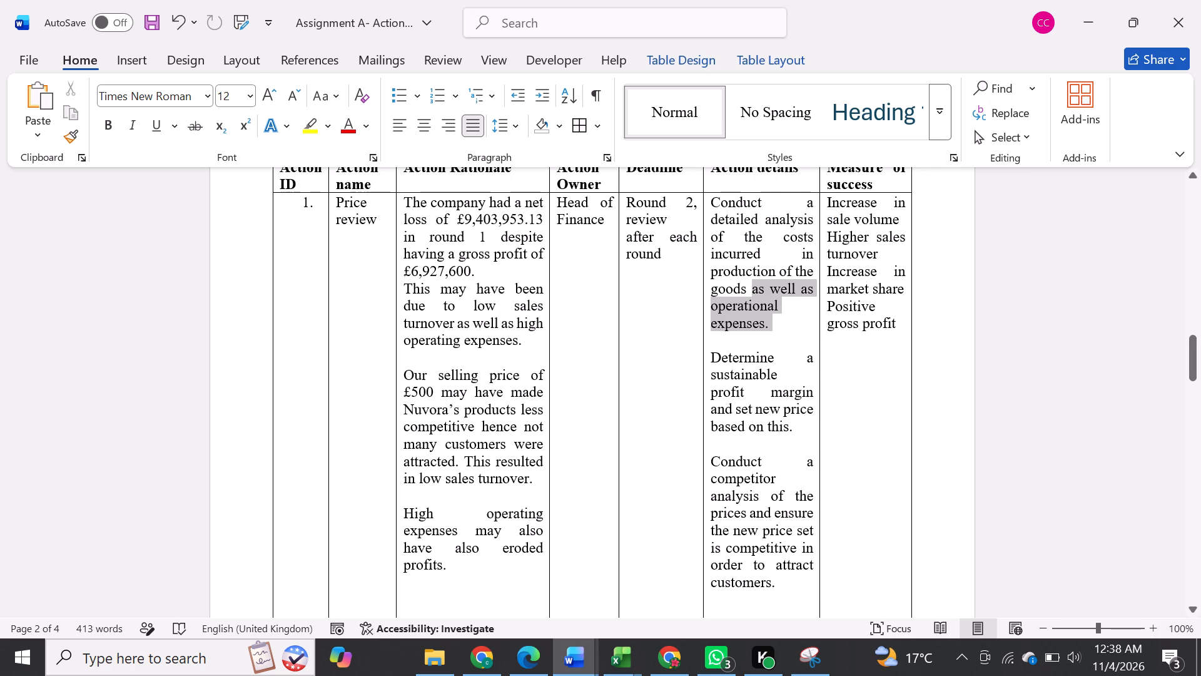
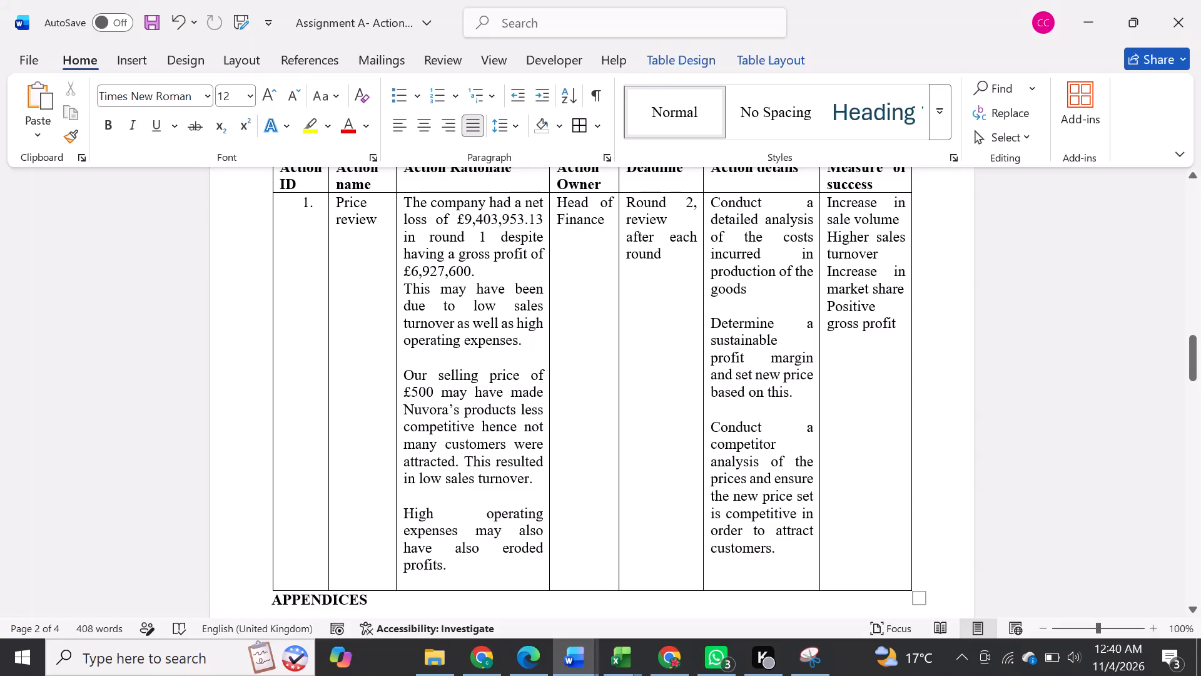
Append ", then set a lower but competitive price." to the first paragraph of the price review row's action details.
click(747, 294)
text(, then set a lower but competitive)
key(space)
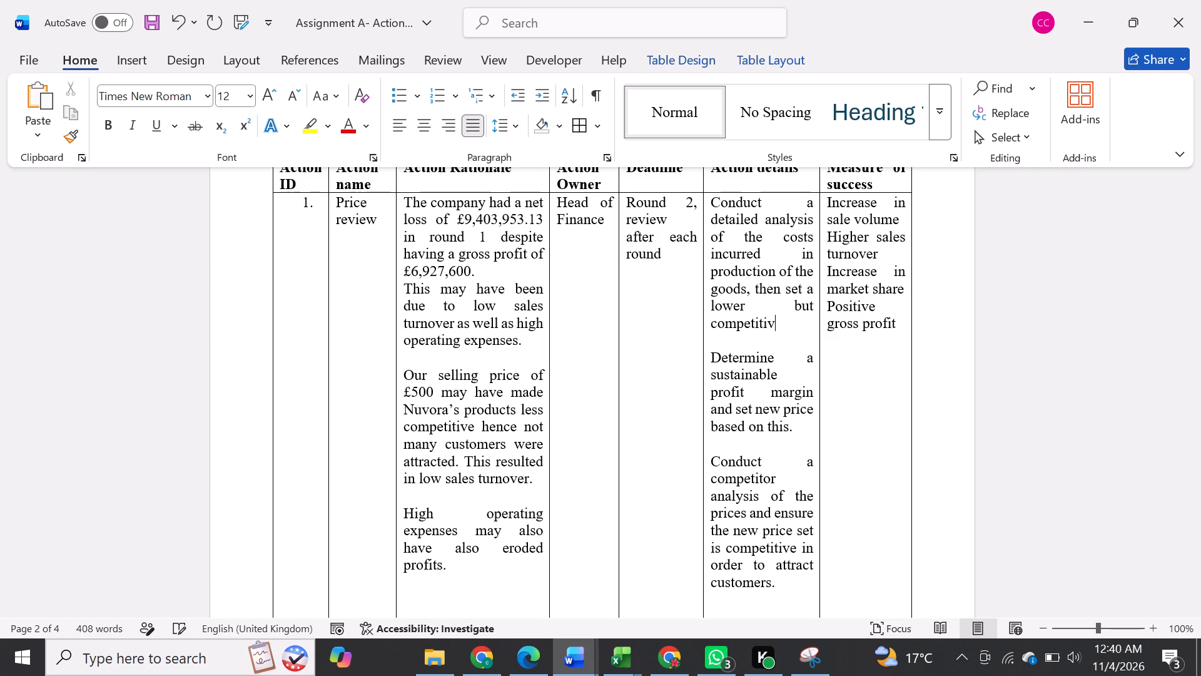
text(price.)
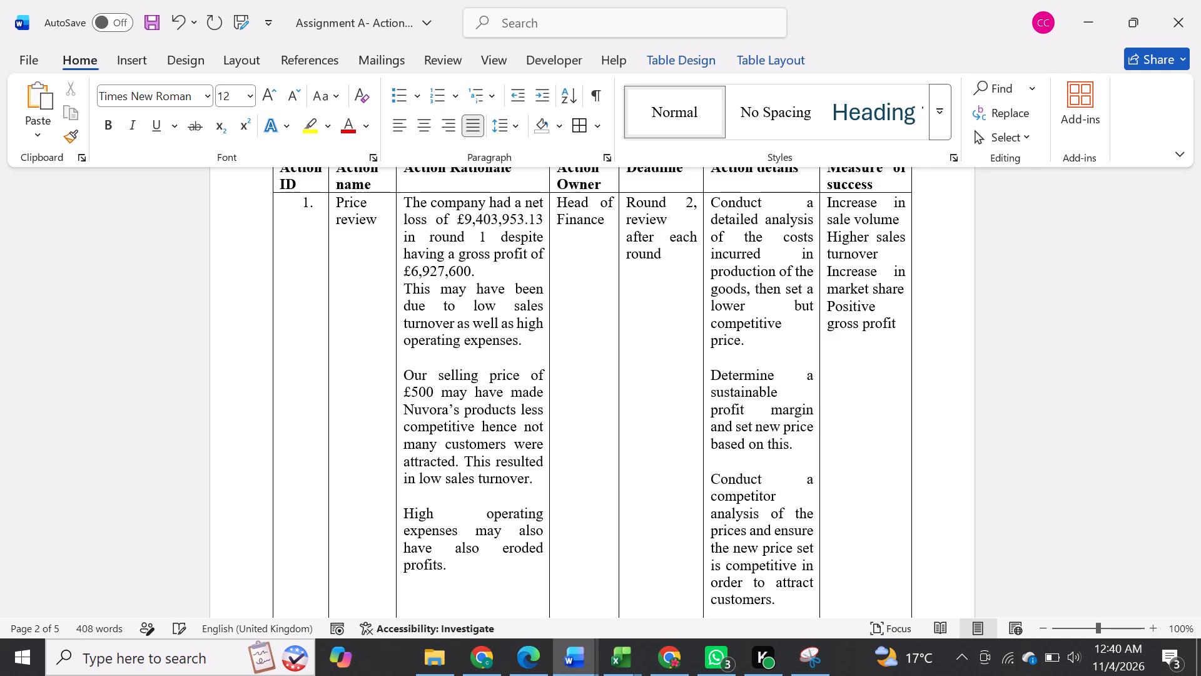
Remove the added clause about a lower but competitive price and end the paragraph with a full stop after "goods".
drag(753, 341, 761, 294)
key(BackSpace)
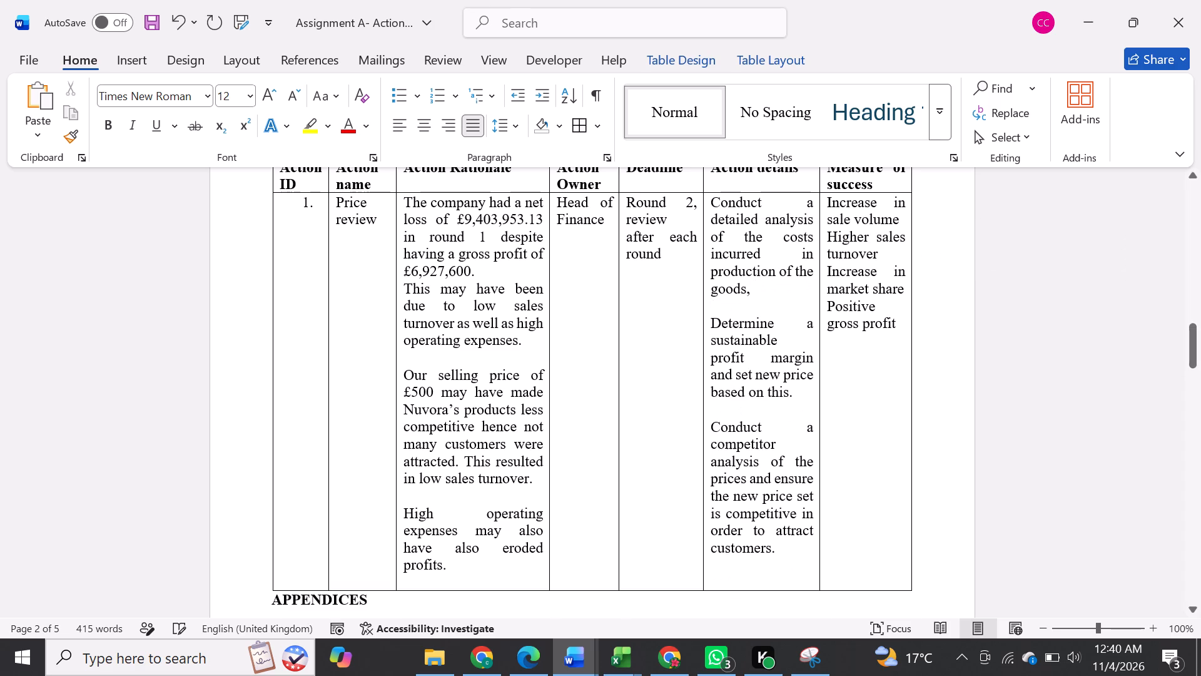
key(BackSpace)
key(BackSpace)
key(period)
Add a second row to the action plan table and name its action "Cost management strategies".
scroll(771, 479, down, 2)
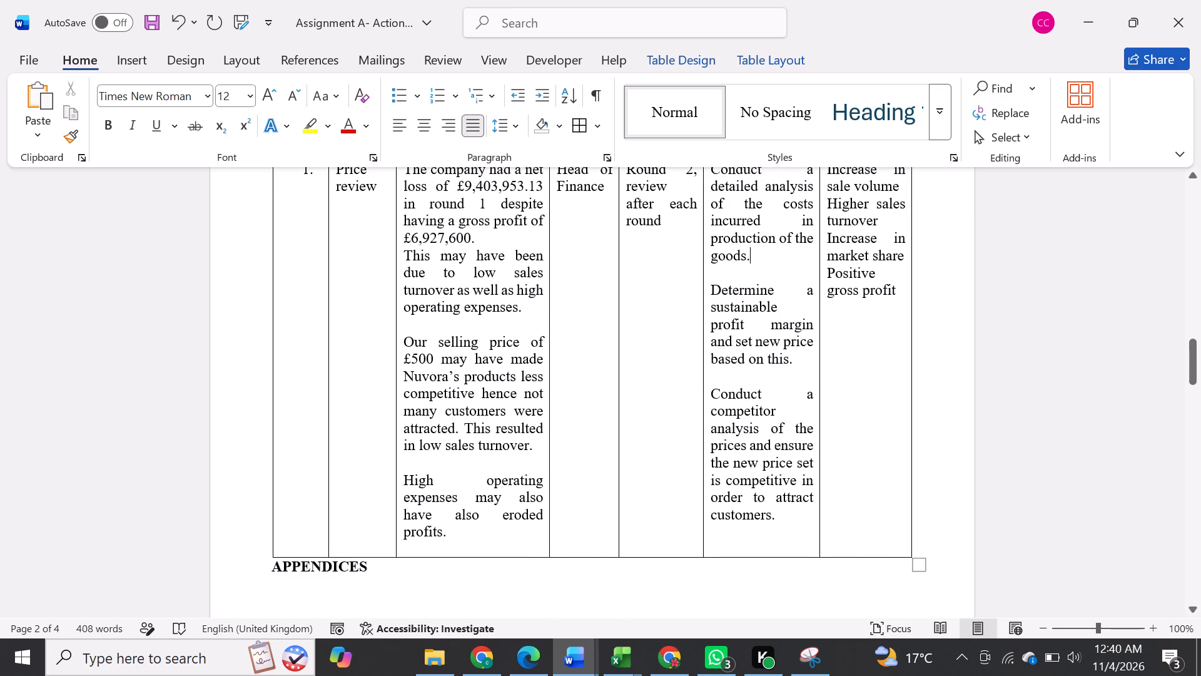
click(839, 507)
key(Right)
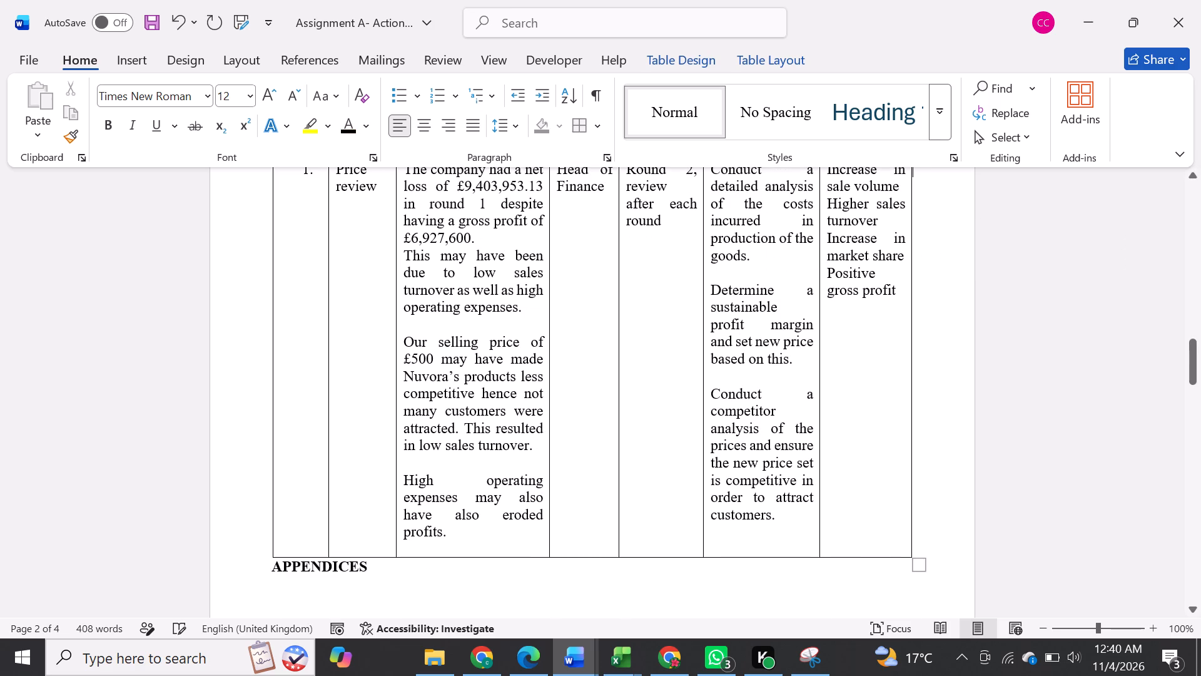
key(Return)
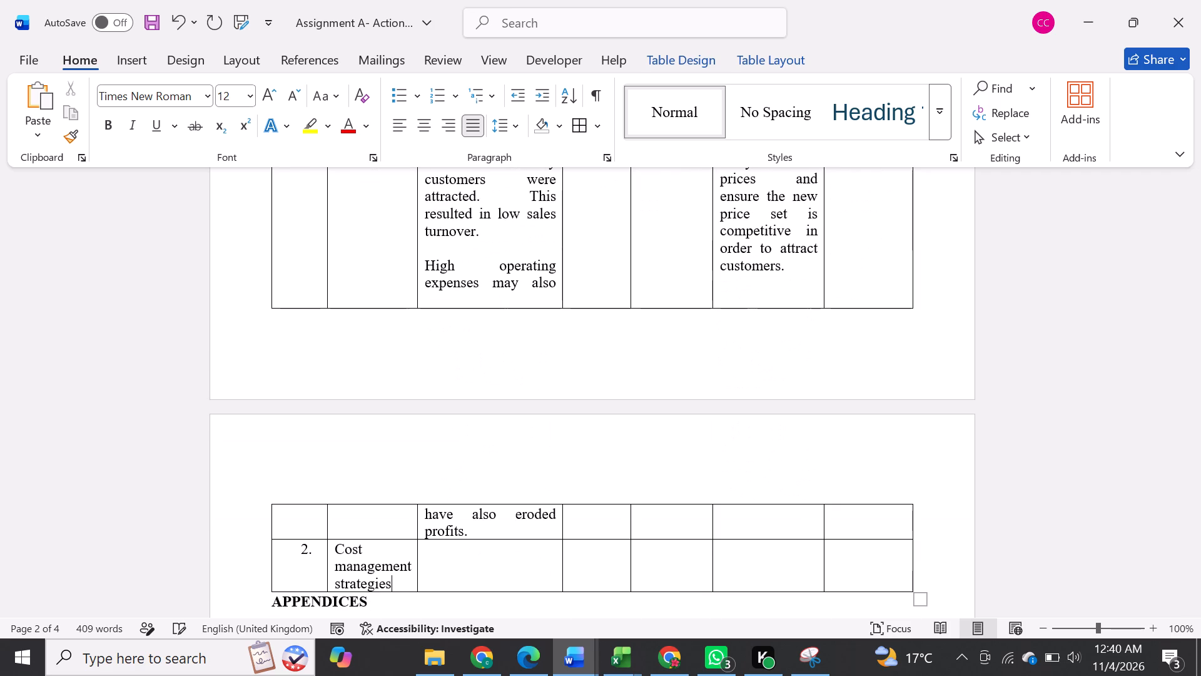
Write the cost management rationale as "In addition to low turnover," followed by the high operating expenses sentence moved from the price review rationale, with lowercase "high".
click(453, 557)
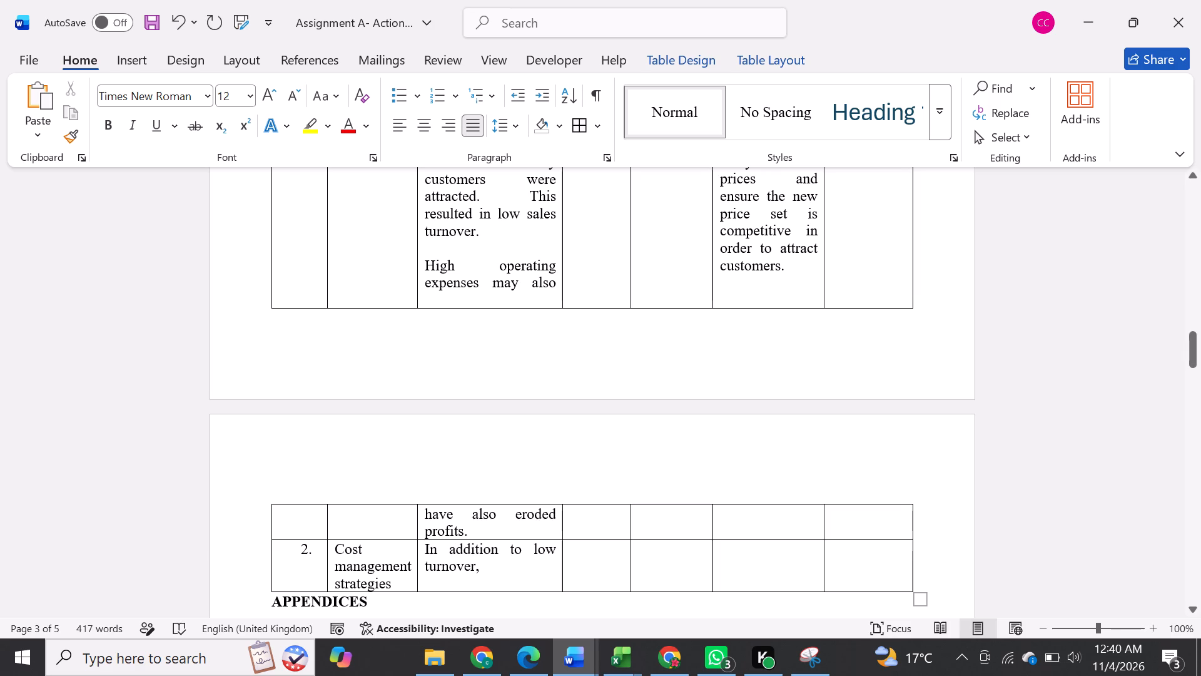
drag(426, 263, 490, 525)
key(ctrl+x)
click(492, 537)
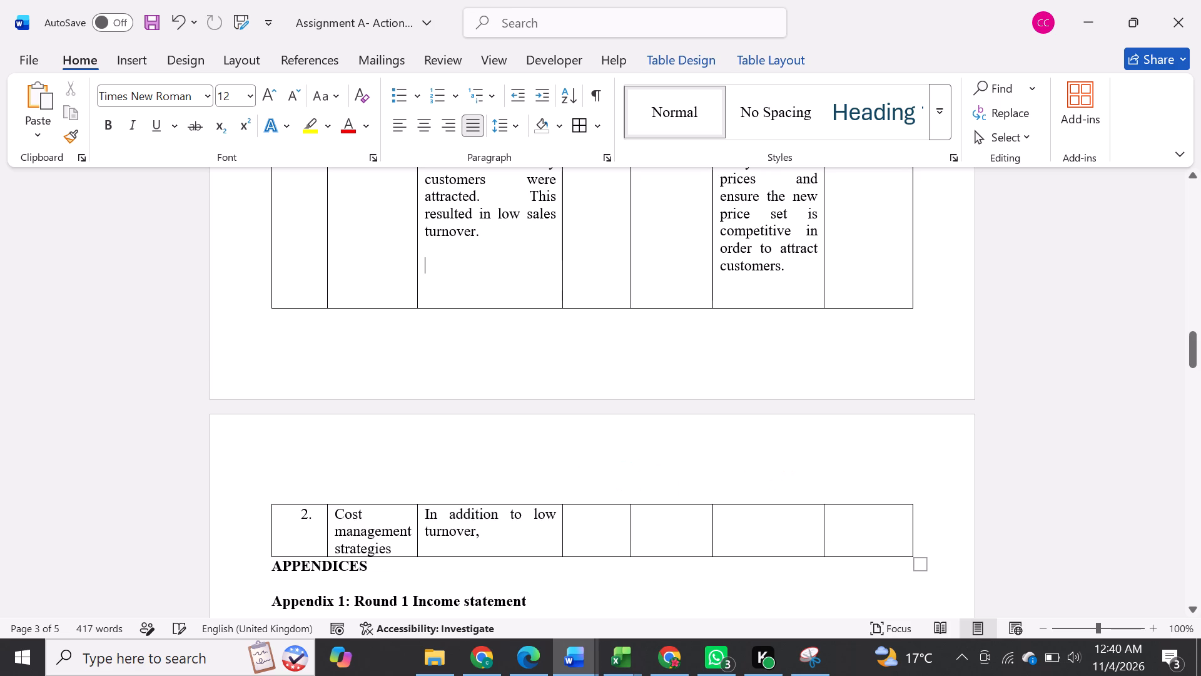
key(ctrl+v)
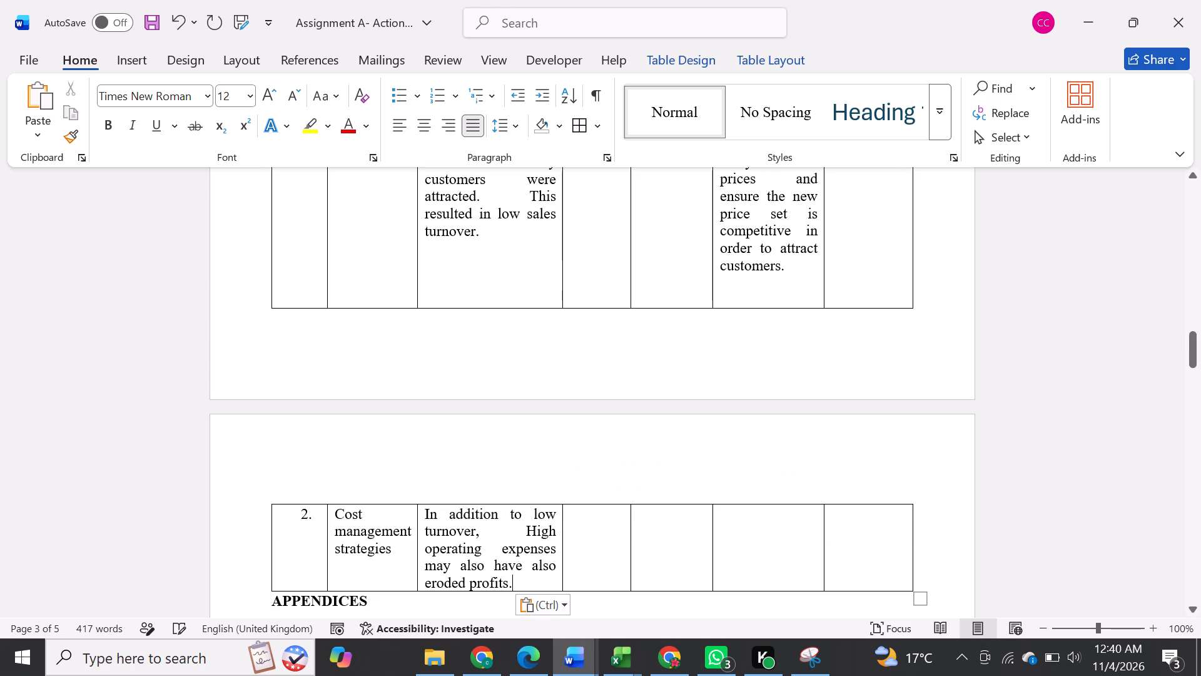
click(536, 531)
key(BackSpace)
key(BackSpace)
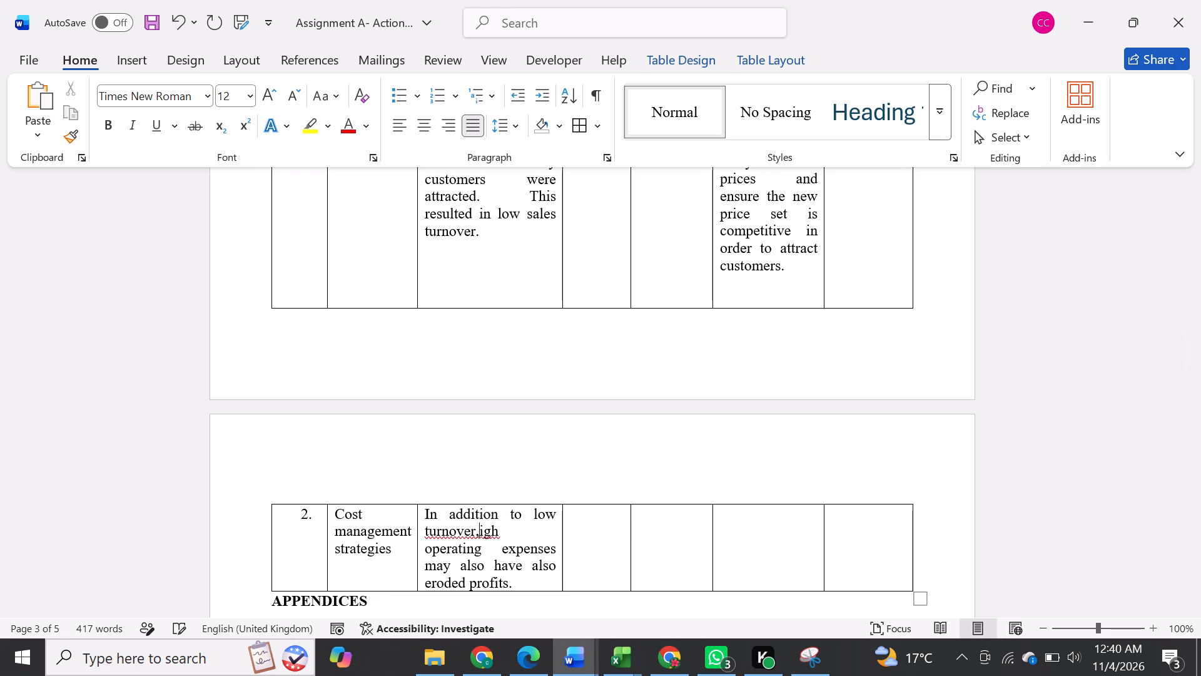
key(space)
text(h)
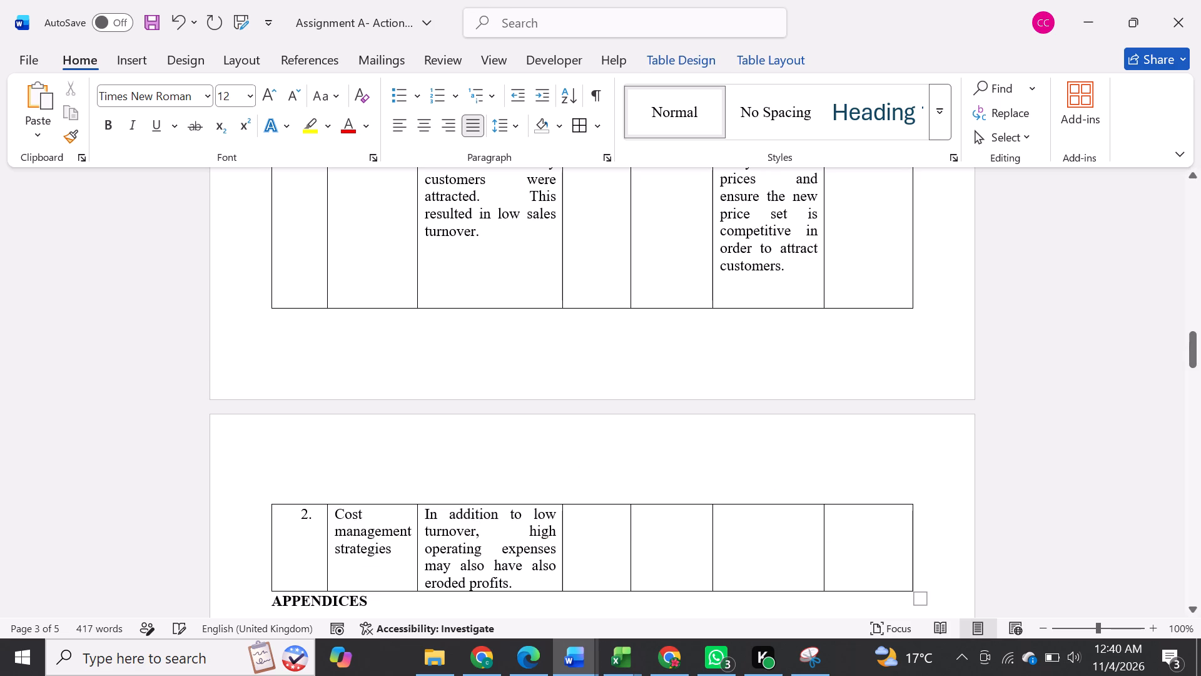
Enter "Head of finance" as the action owner of the cost management strategies row.
scroll(502, 555, down, 2)
scroll(502, 555, up, 2)
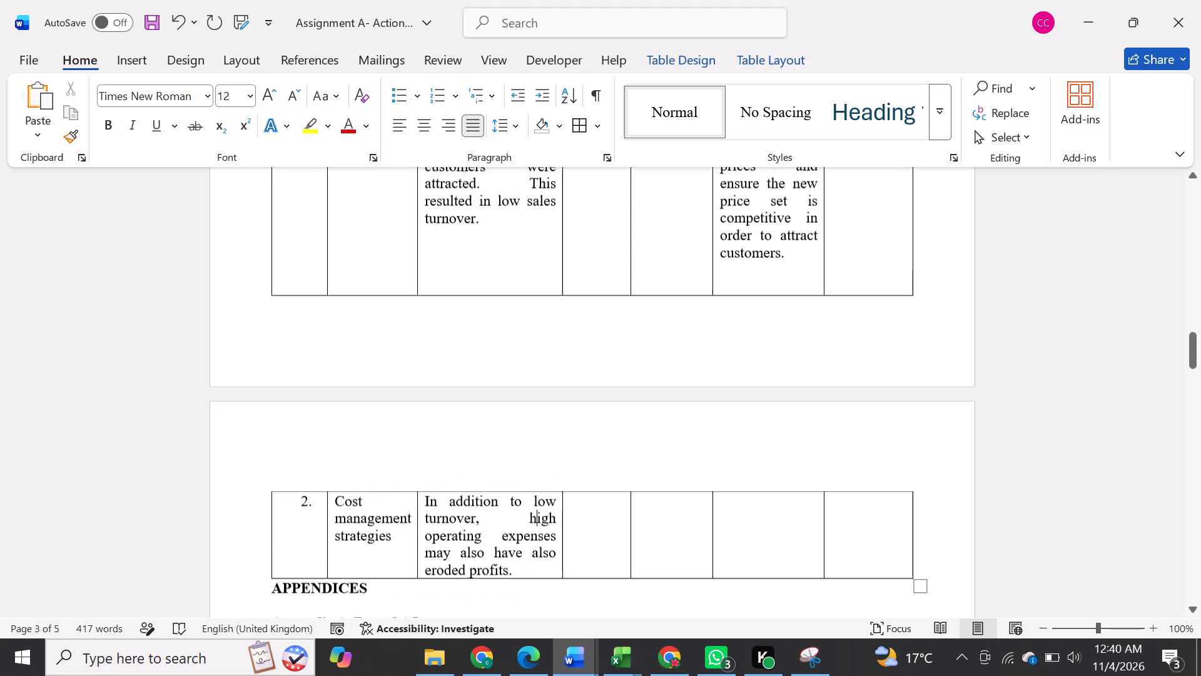
scroll(502, 555, up, 8)
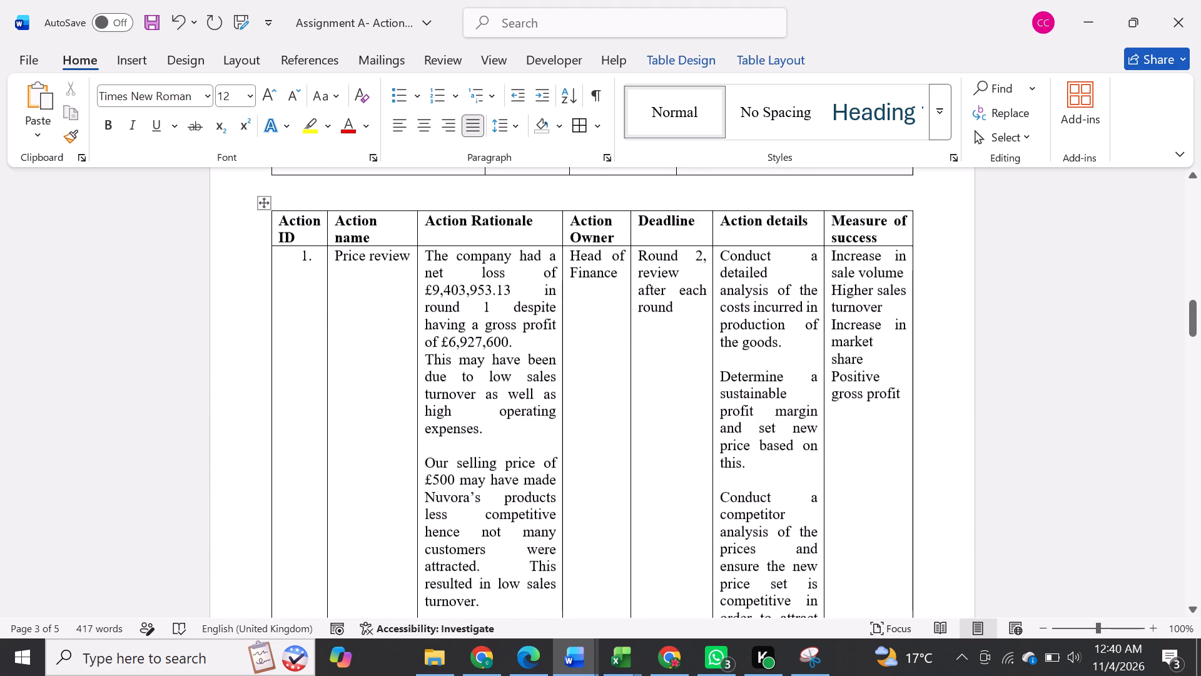
scroll(502, 555, down, 20)
scroll(502, 555, down, 3)
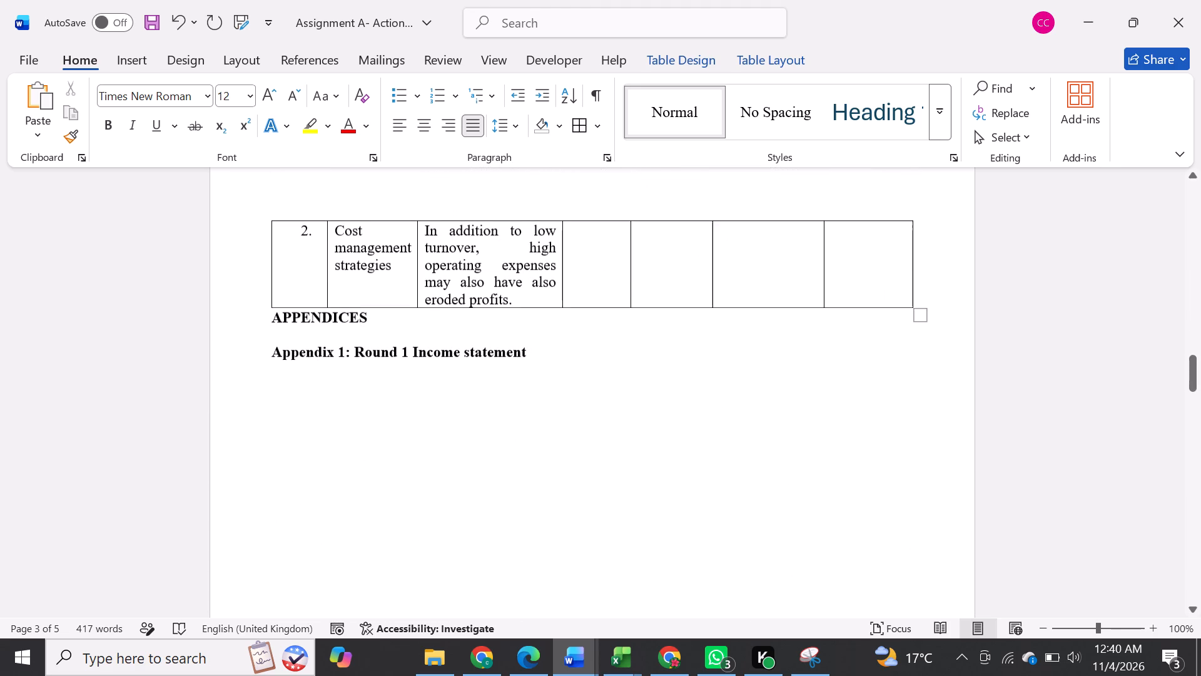
scroll(531, 434, up, 2)
text(ead of finance)
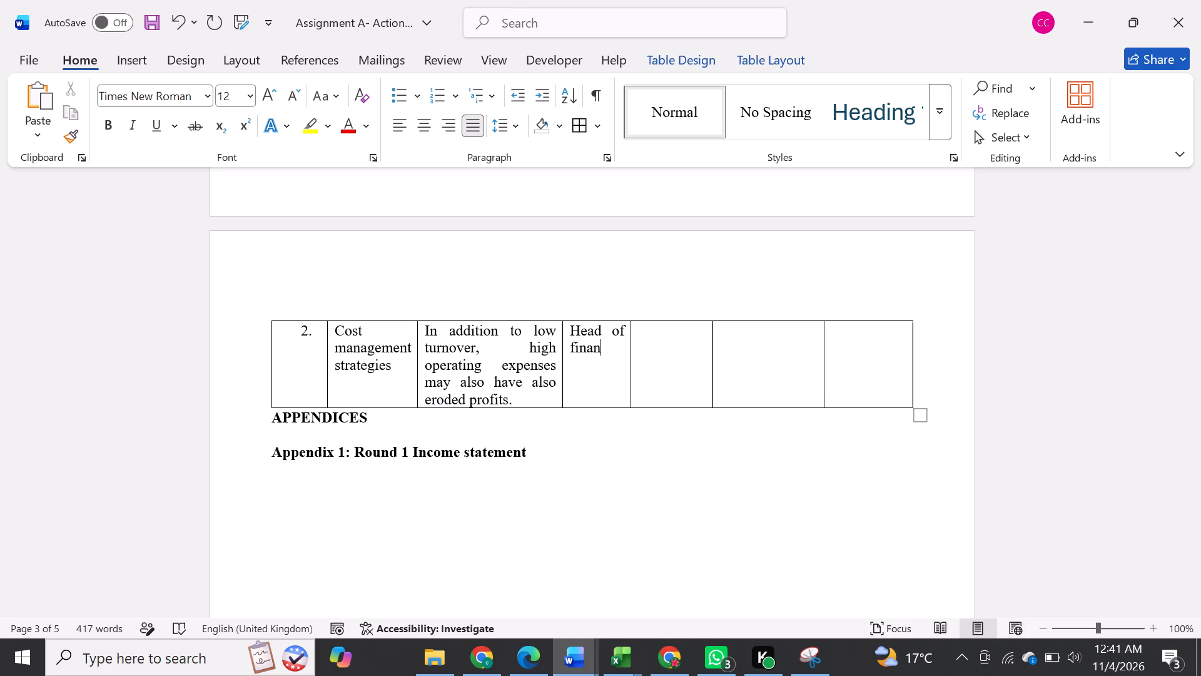
key(space)
Enter "Round 2 decision making, after each round" as the deadline of the cost management strategies row.
key(Right)
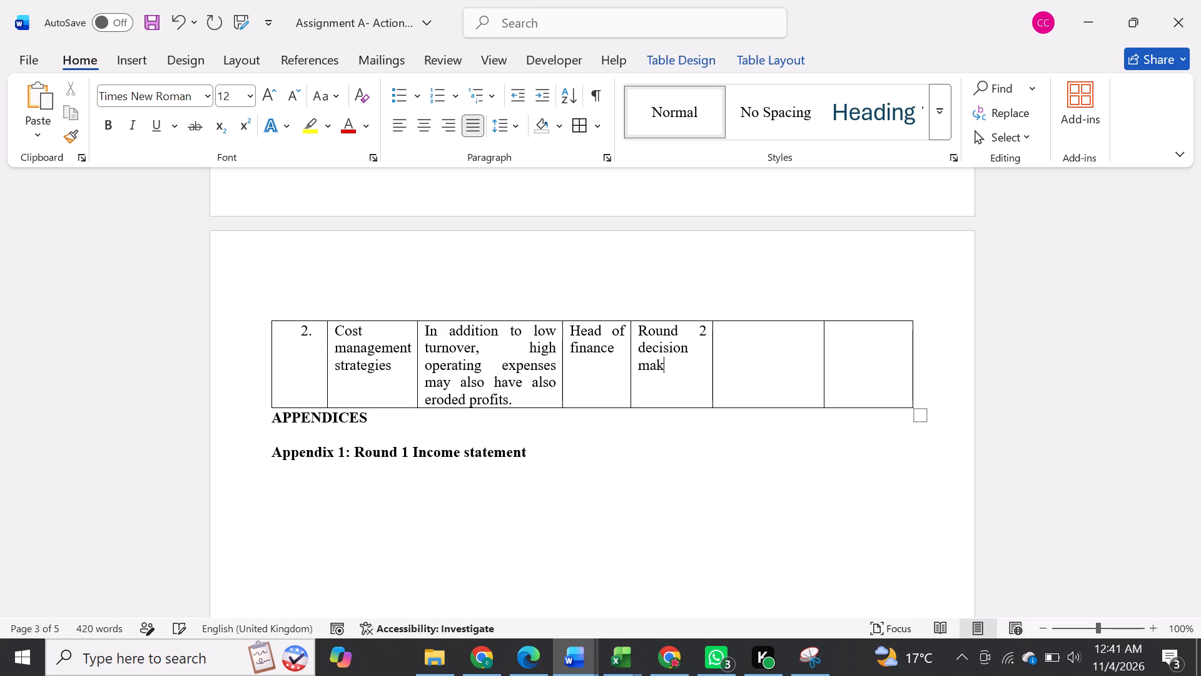
key(BackSpace)
text(, after each round)
key(space)
Check the price review row's deadline wording and insert "review" before "after each round" in the cost management row's deadline.
scroll(716, 336, up, 4)
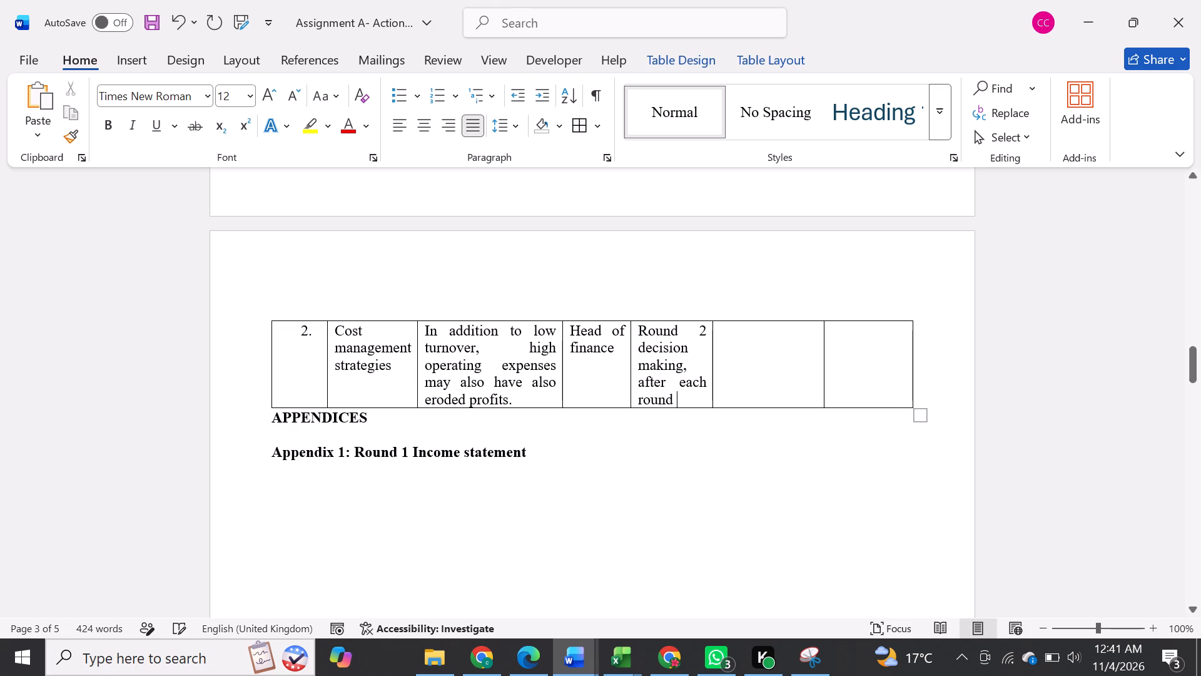
scroll(709, 334, up, 20)
scroll(709, 334, up, 2)
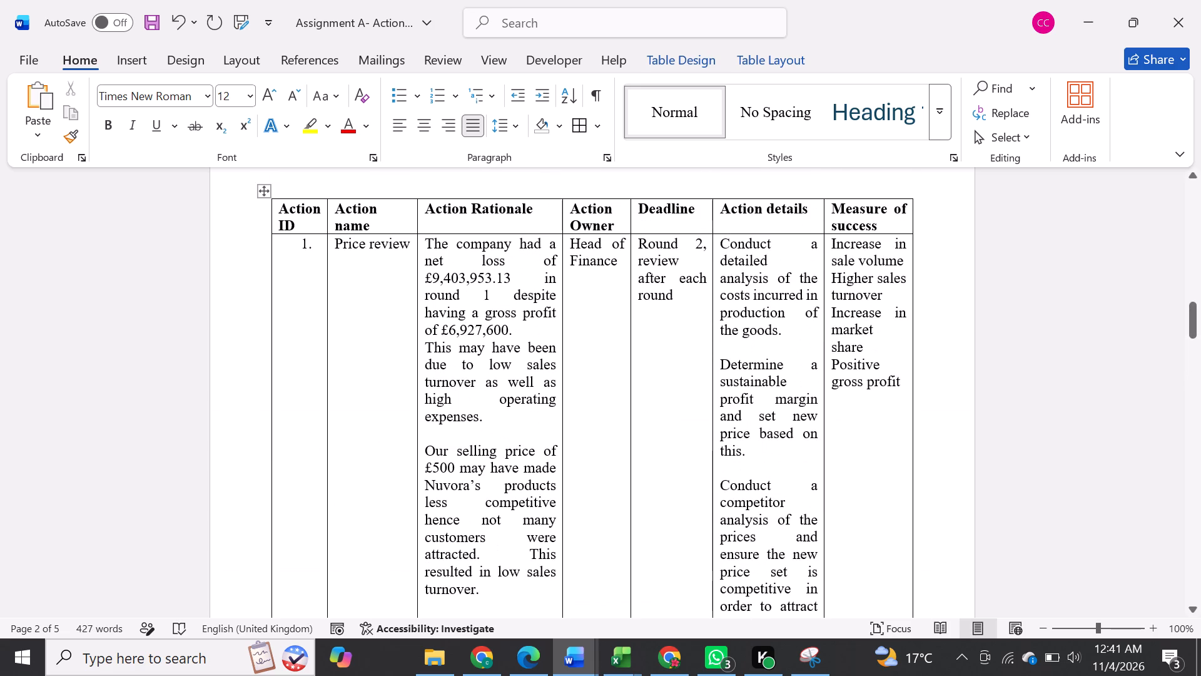
scroll(716, 336, down, 9)
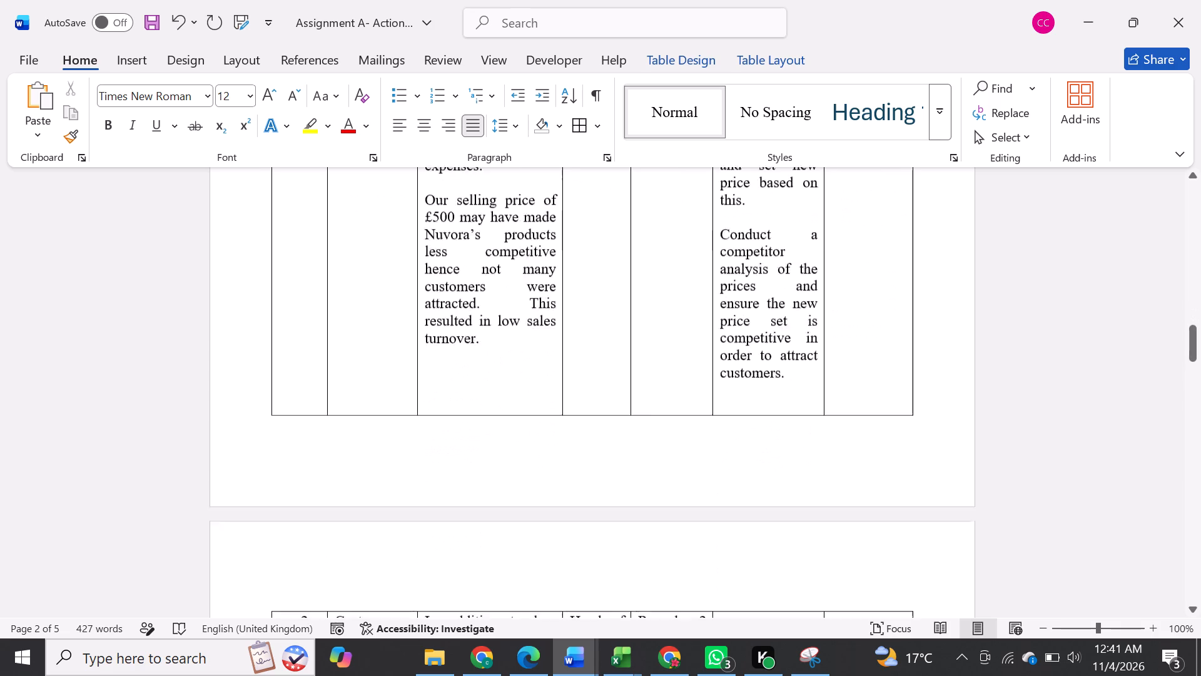
scroll(716, 336, down, 3)
click(690, 458)
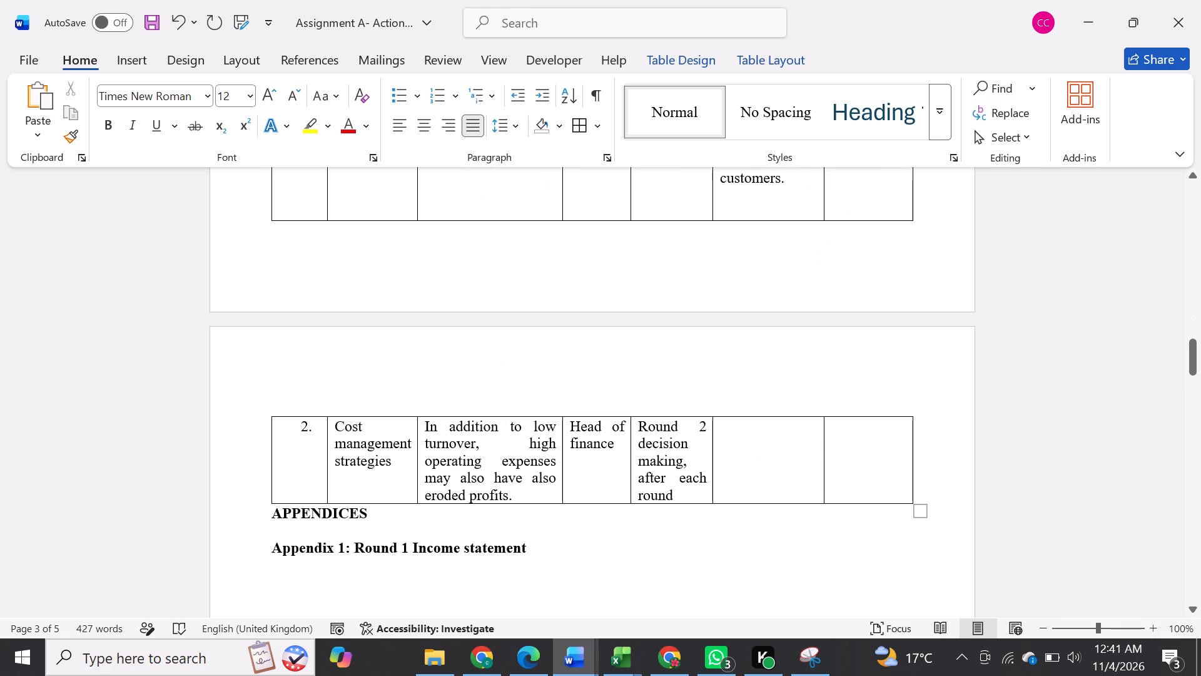
key(BackSpace)
key(space)
text(review af)
key(BackSpace)
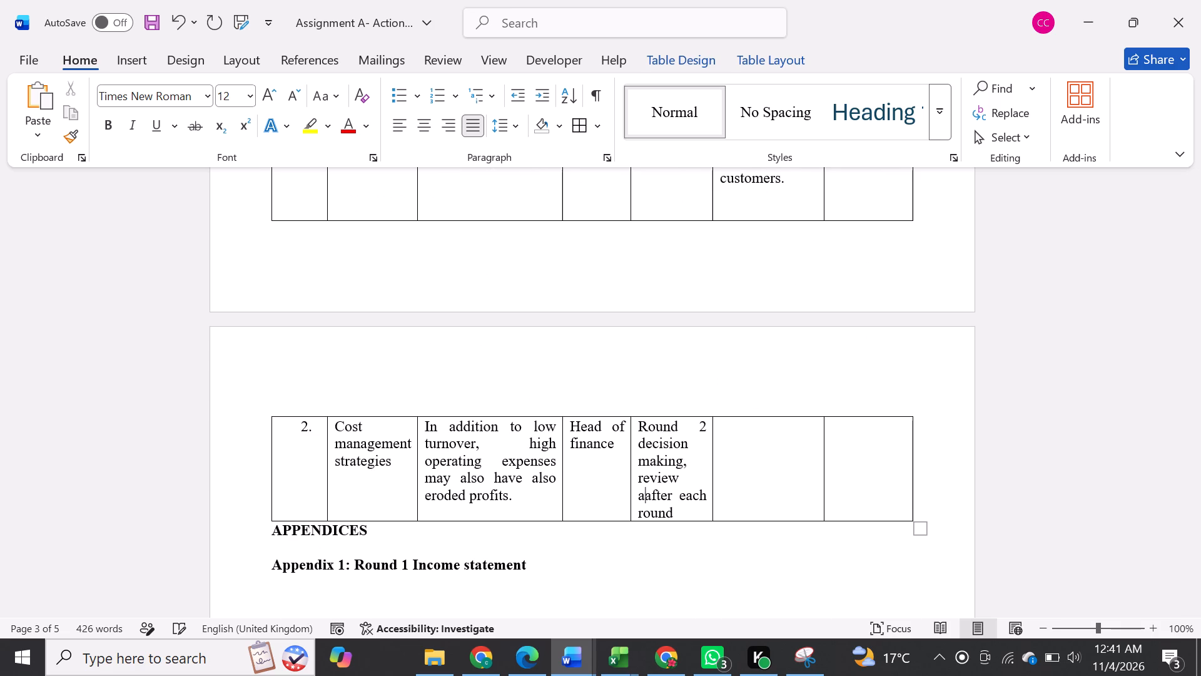
key(BackSpace)
key(BackSpace)
key(space)
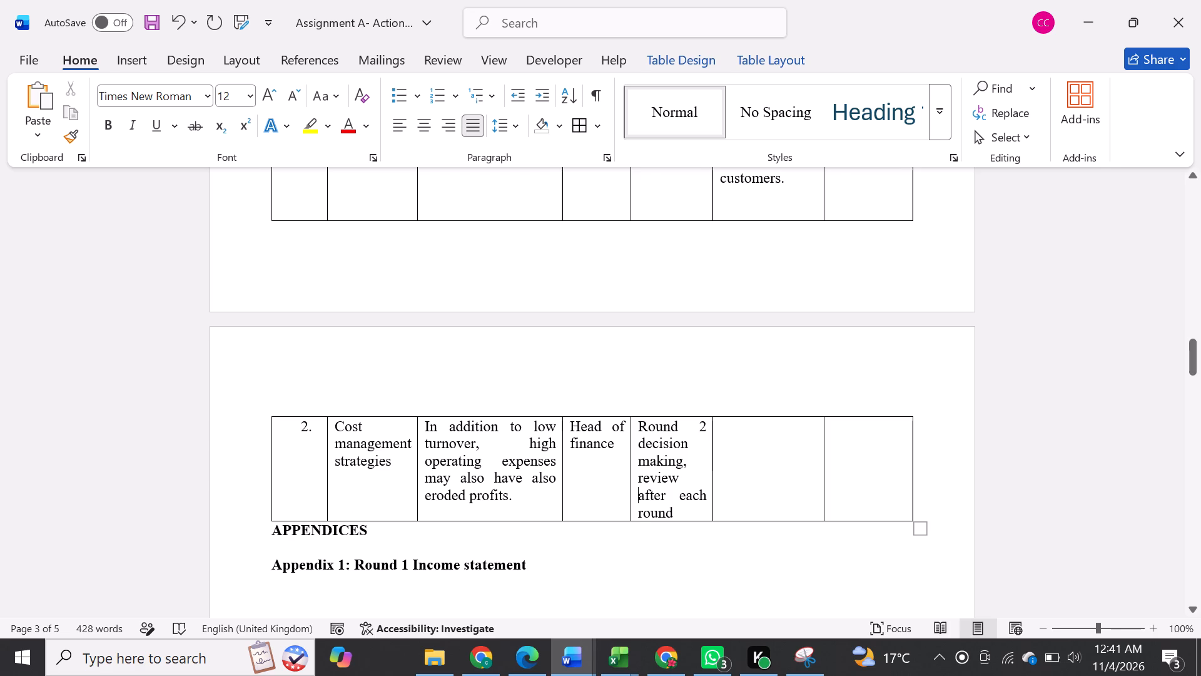
Enter "Conduct an analysis of all operating expenses that are eroding profitability" in the cost management row's action details.
scroll(745, 236, up, 8)
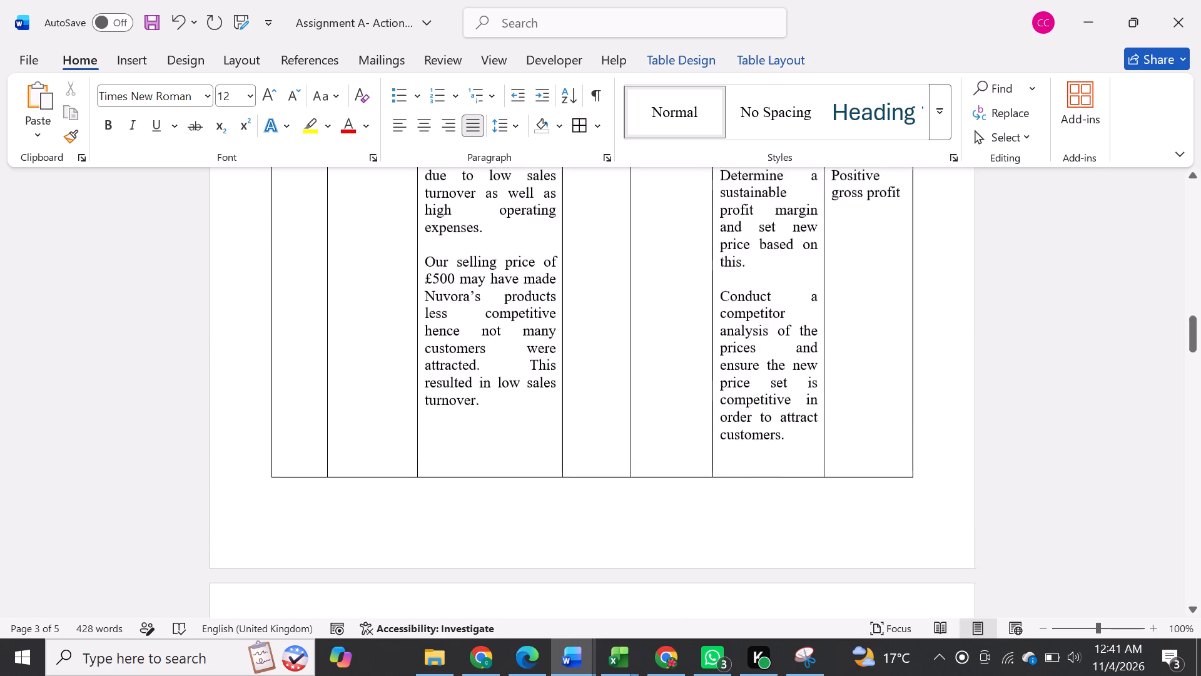
scroll(745, 236, up, 4)
scroll(745, 236, down, 5)
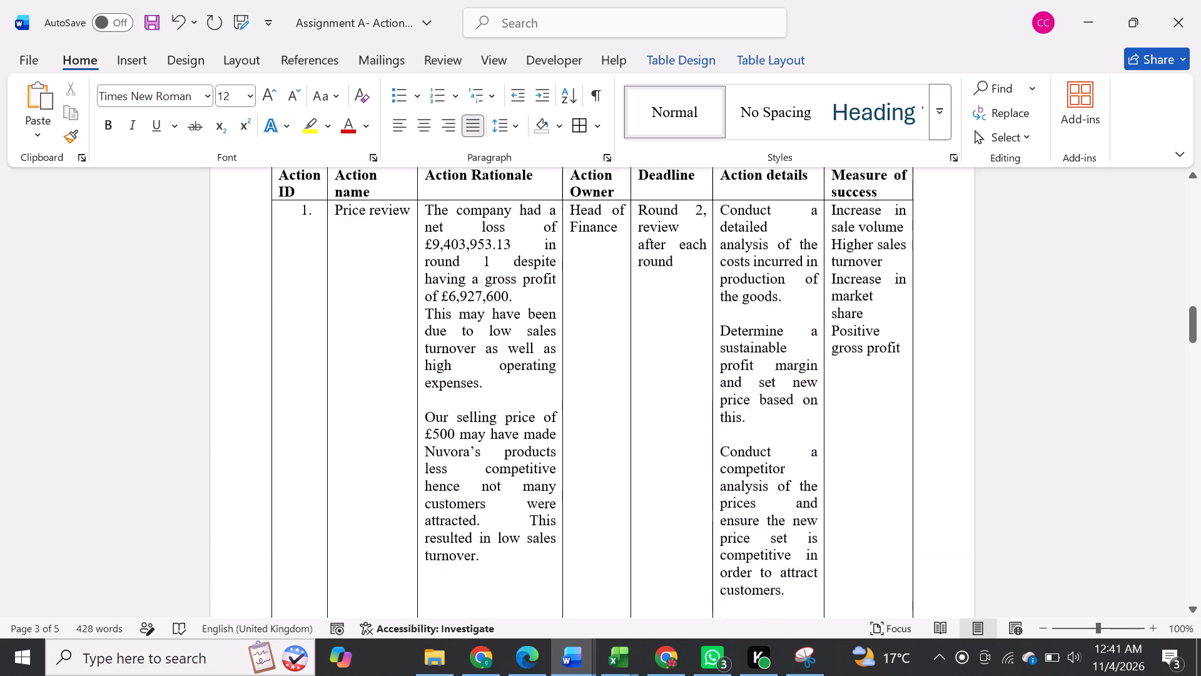
scroll(745, 236, down, 9)
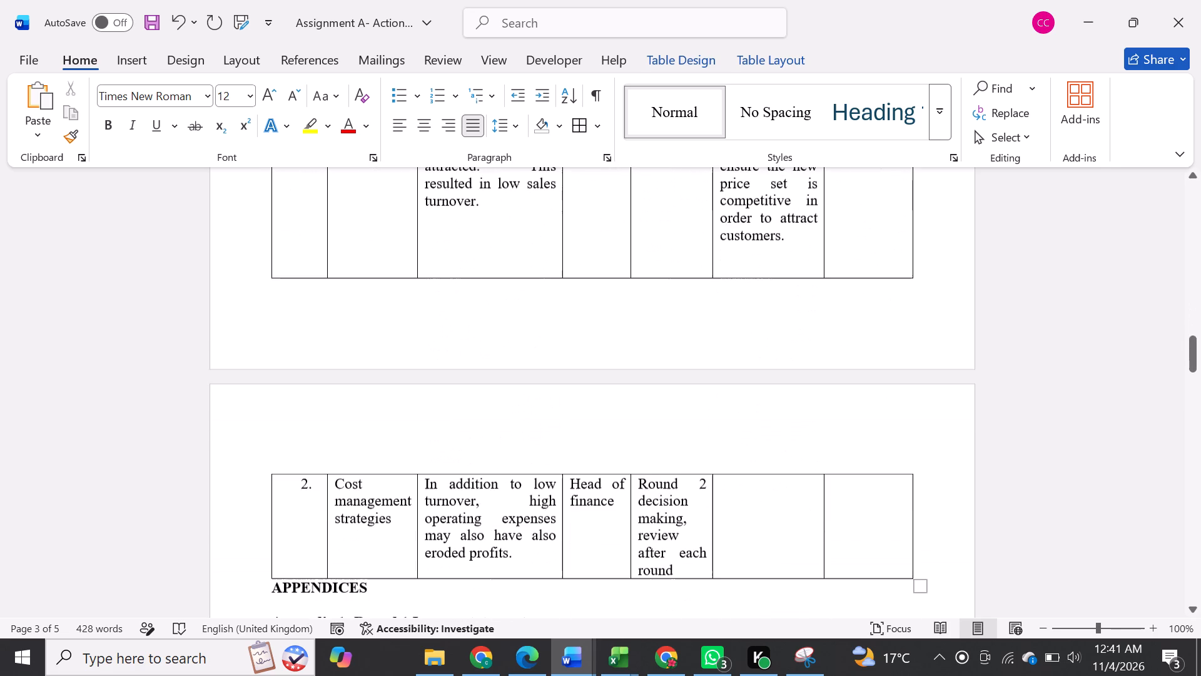
click(734, 416)
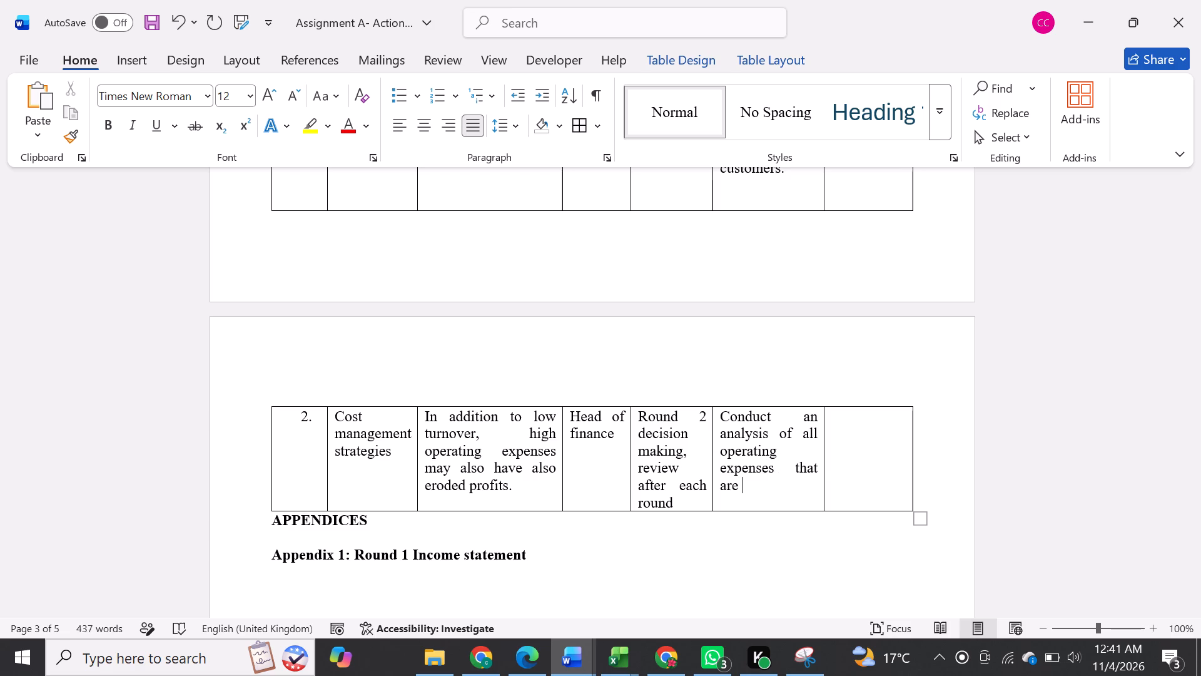
text(eroding proft)
key(BackSpace)
text(itbaility)
key(space)
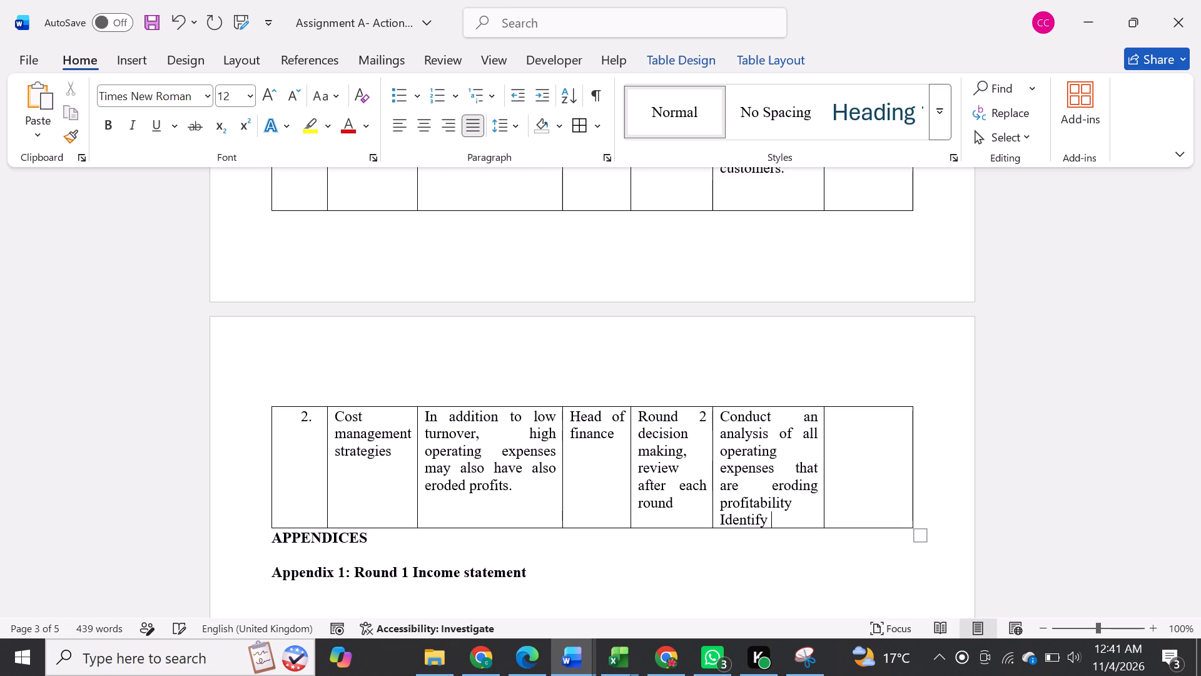
Add "Identify any uneccesary or redundant expenses" and "Minimize operating expenses" on separate lines of the cost management row's action details.
text(any uneccesary or redundant expenses)
key(space)
key(Return)
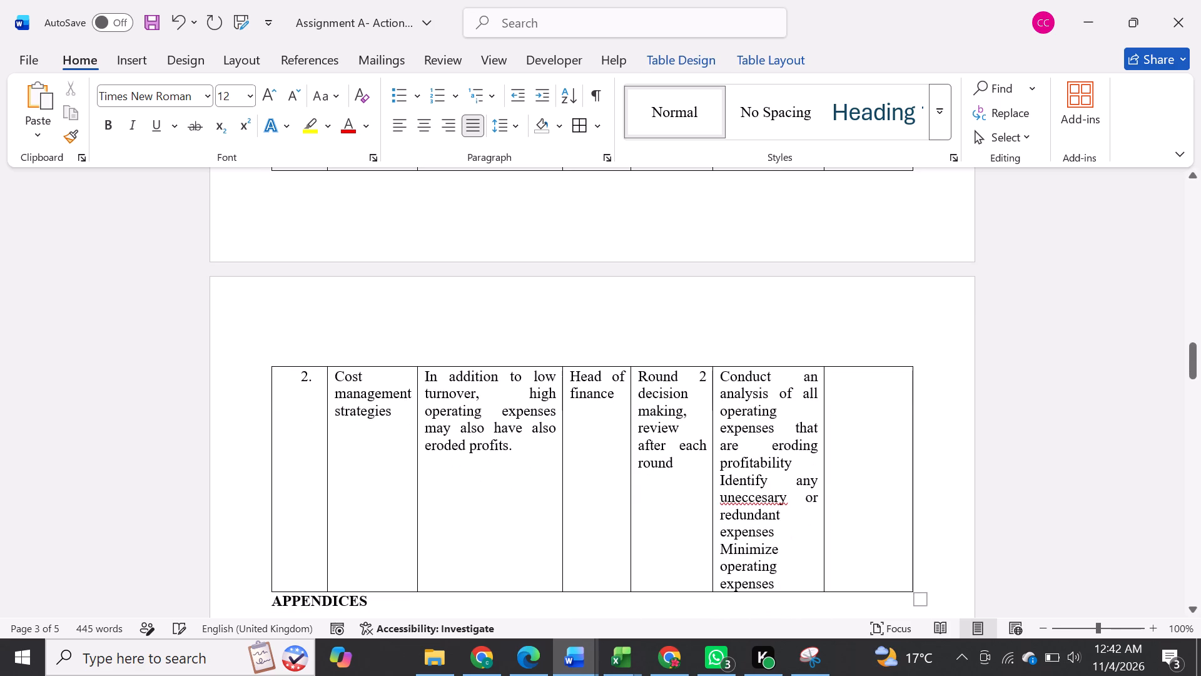
Correct the misspelled word "uneccesary" to "unnecessary" in the cost management row's action details.
click(747, 496)
right_click(747, 496)
click(684, 100)
Examine the 2026 income statement in Appendix 1, particularly the cost and profit lines, then return to the cost management row.
scroll(552, 526, down, 4)
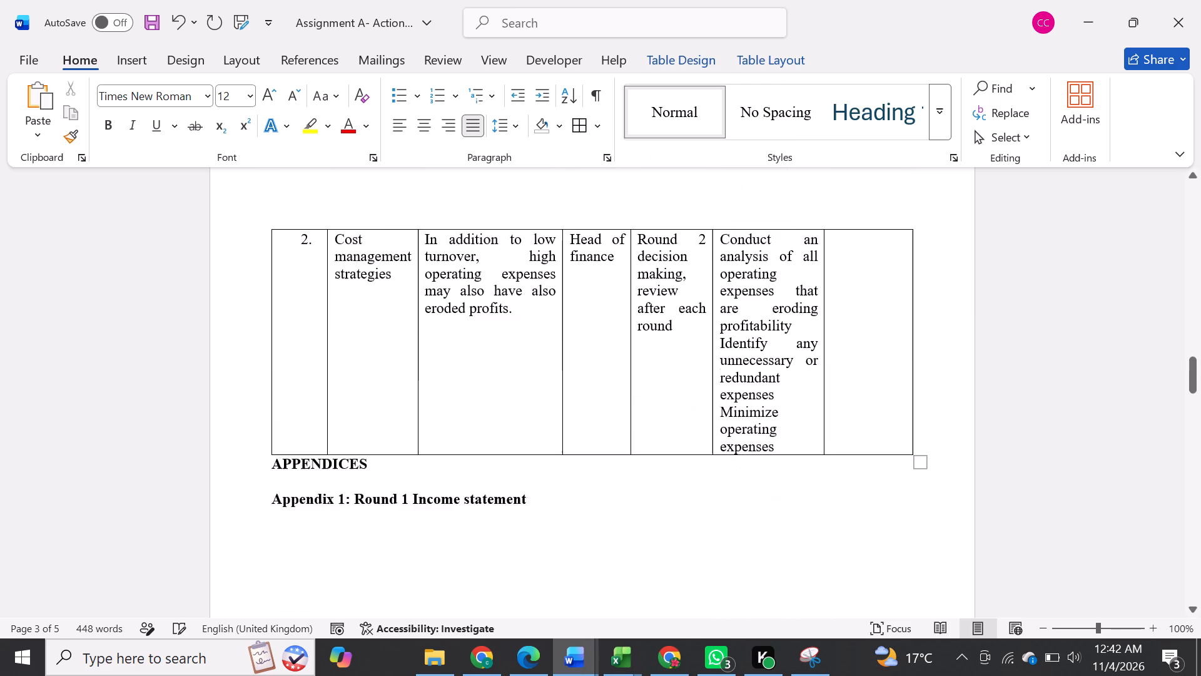
scroll(552, 526, down, 16)
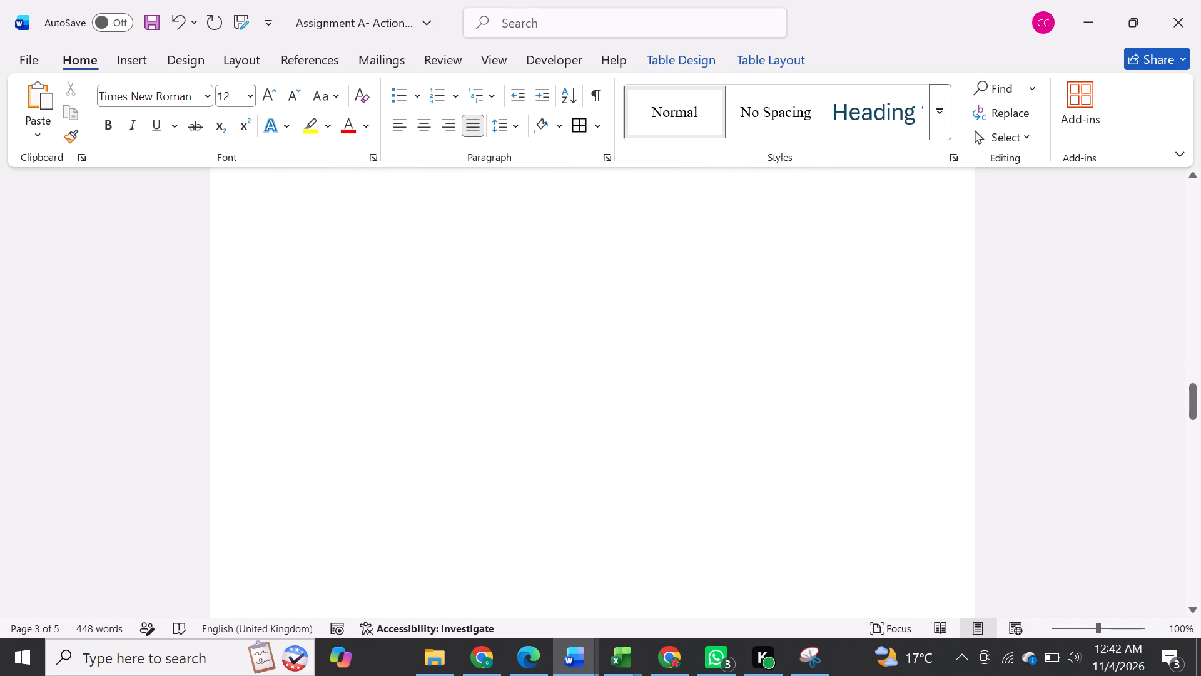
scroll(552, 526, down, 20)
scroll(552, 526, down, 2)
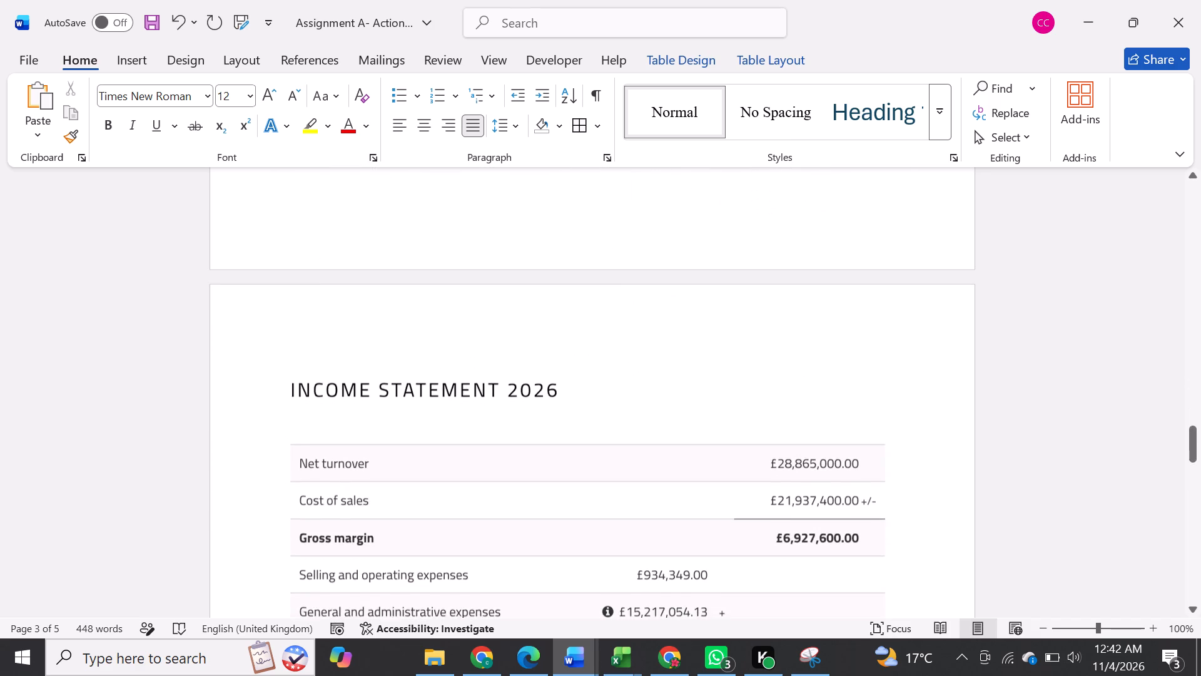
scroll(552, 526, down, 7)
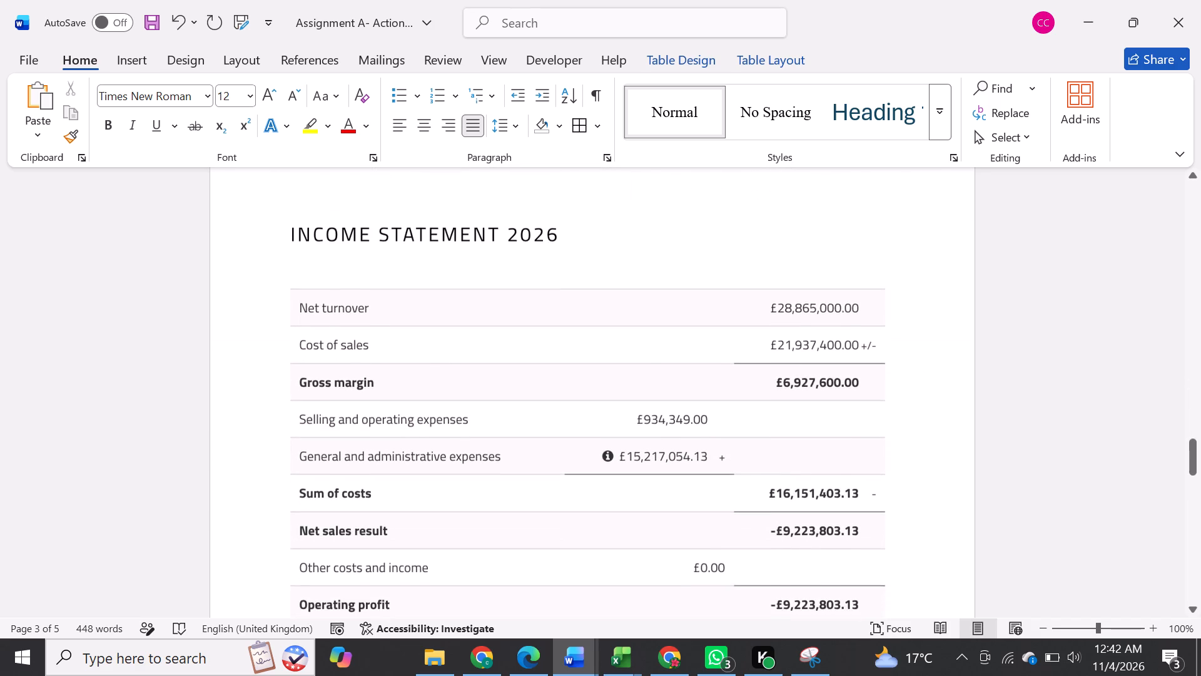
scroll(552, 526, down, 10)
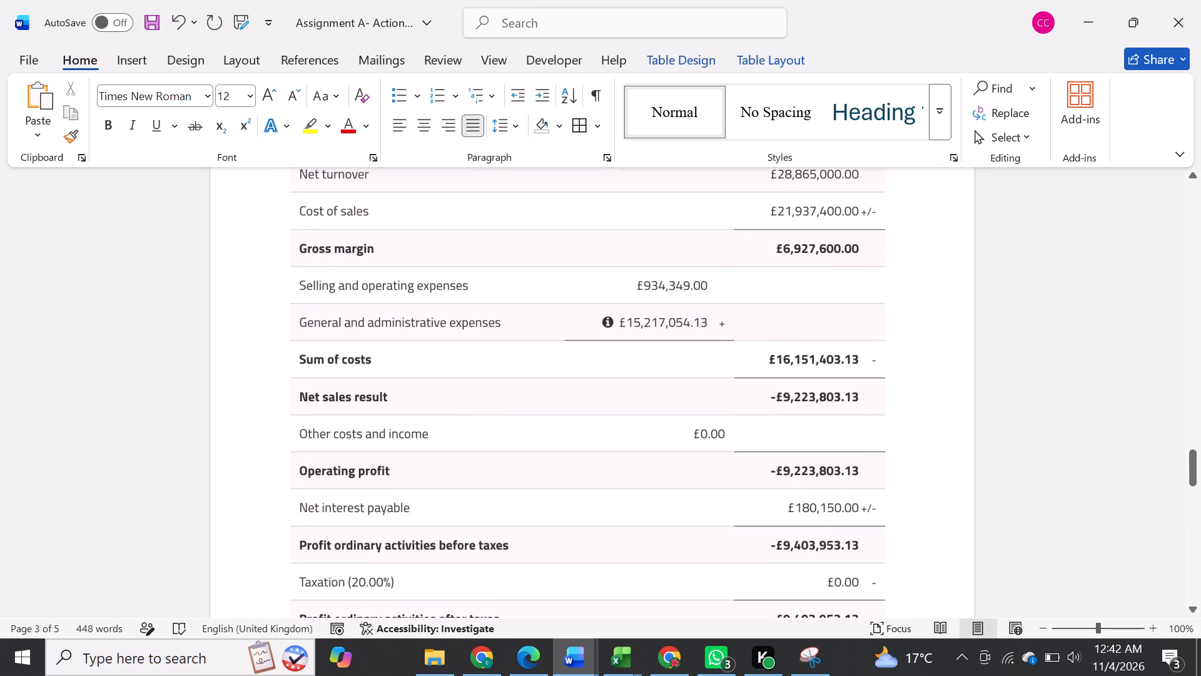
scroll(552, 526, down, 4)
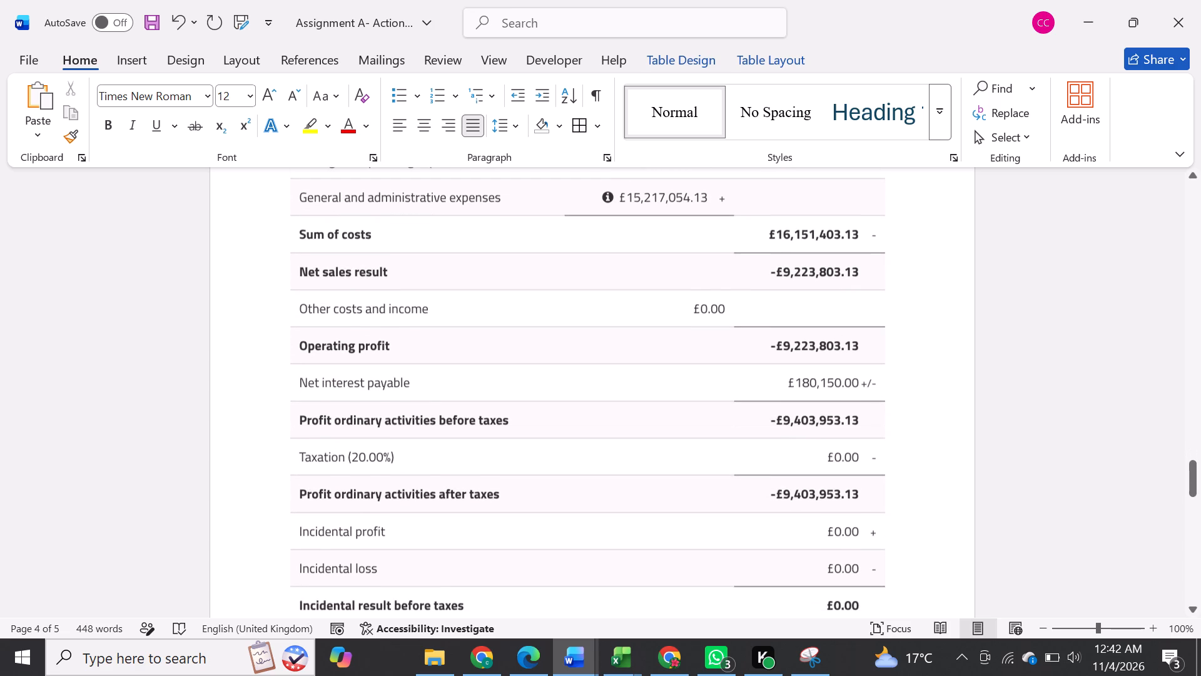
scroll(552, 526, down, 4)
scroll(552, 526, up, 12)
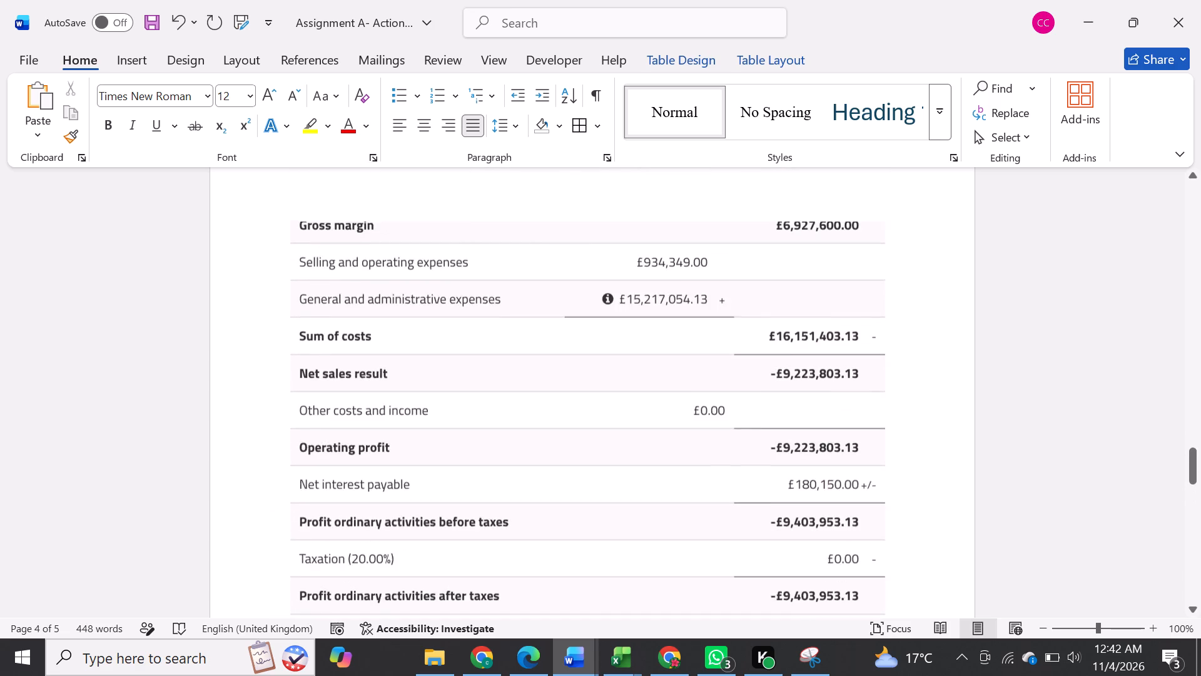
scroll(552, 526, up, 20)
scroll(552, 526, up, 20)
scroll(552, 526, up, 10)
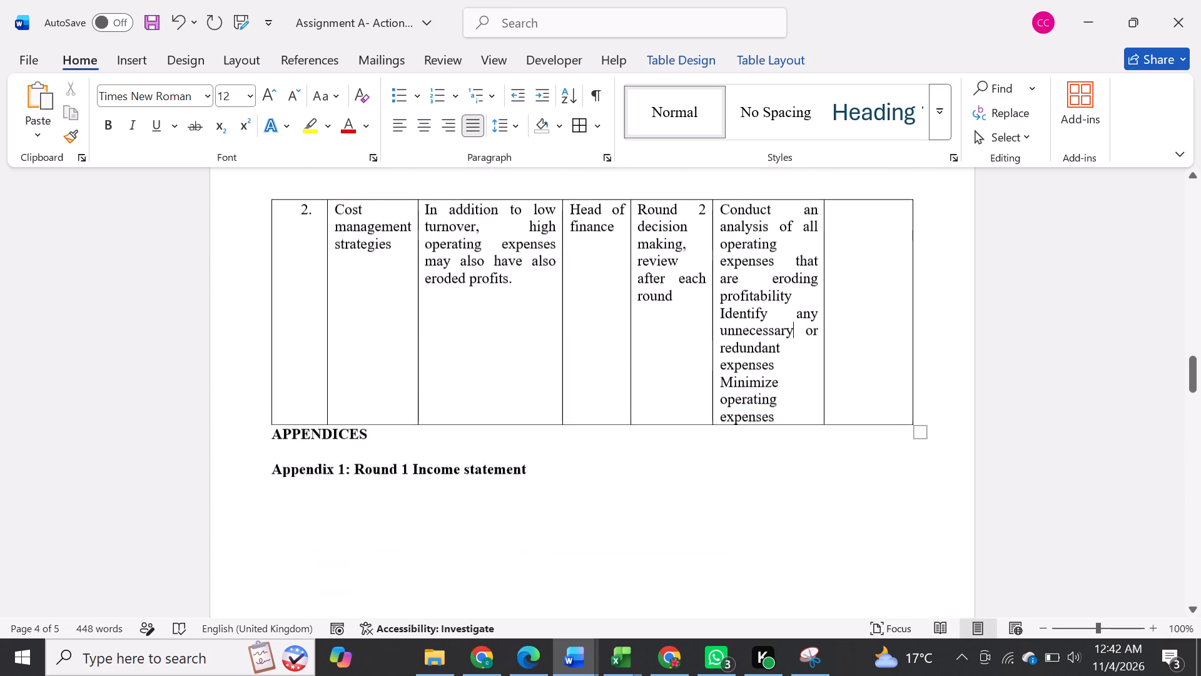
scroll(552, 526, up, 1)
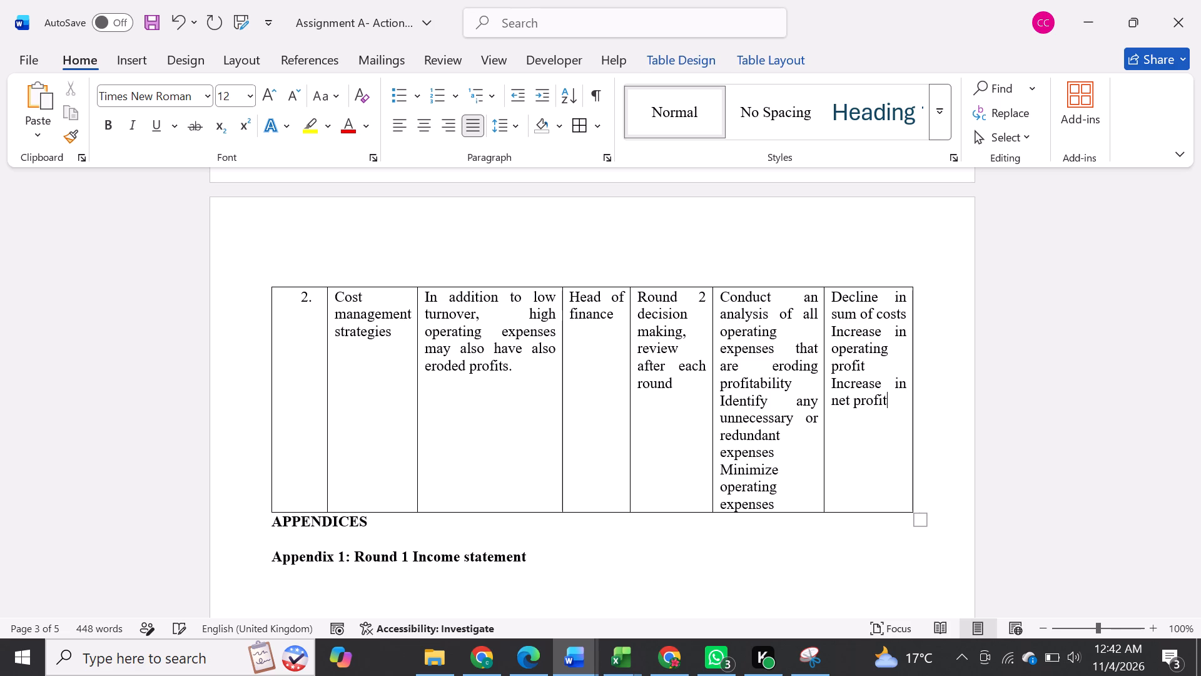
Insert blank lines before "Identify any unnecessary" and before "Minimize operating expenses" in the cost management row's action details.
scroll(759, 422, up, 1)
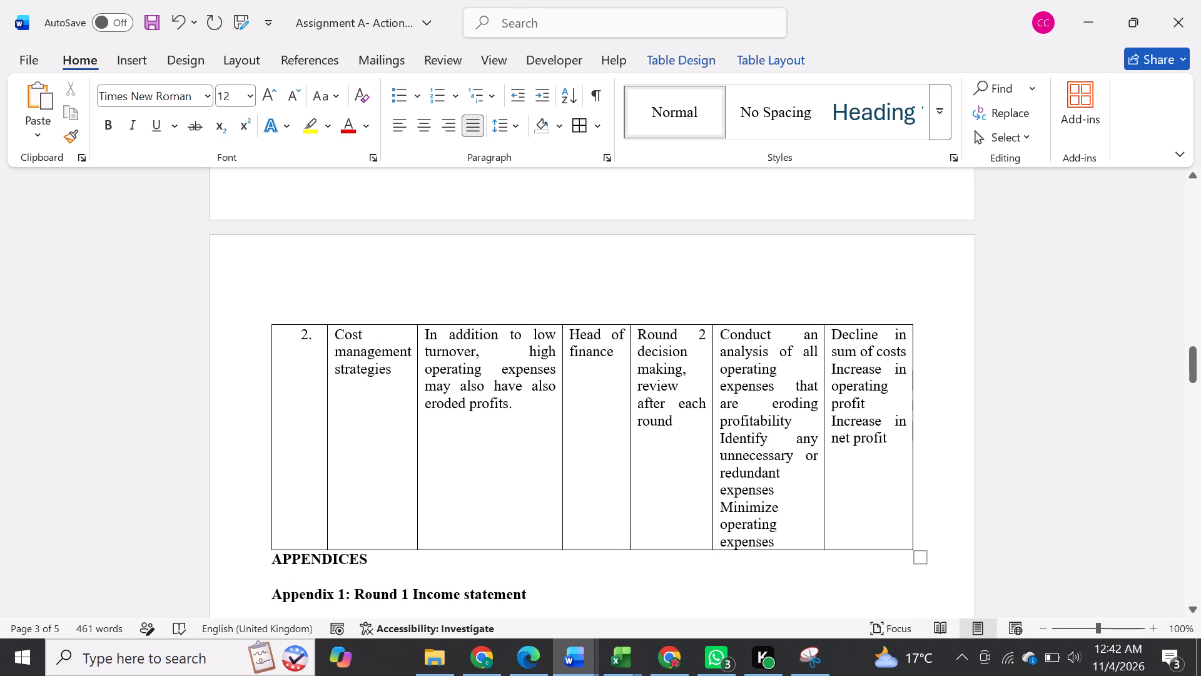
scroll(759, 422, up, 1)
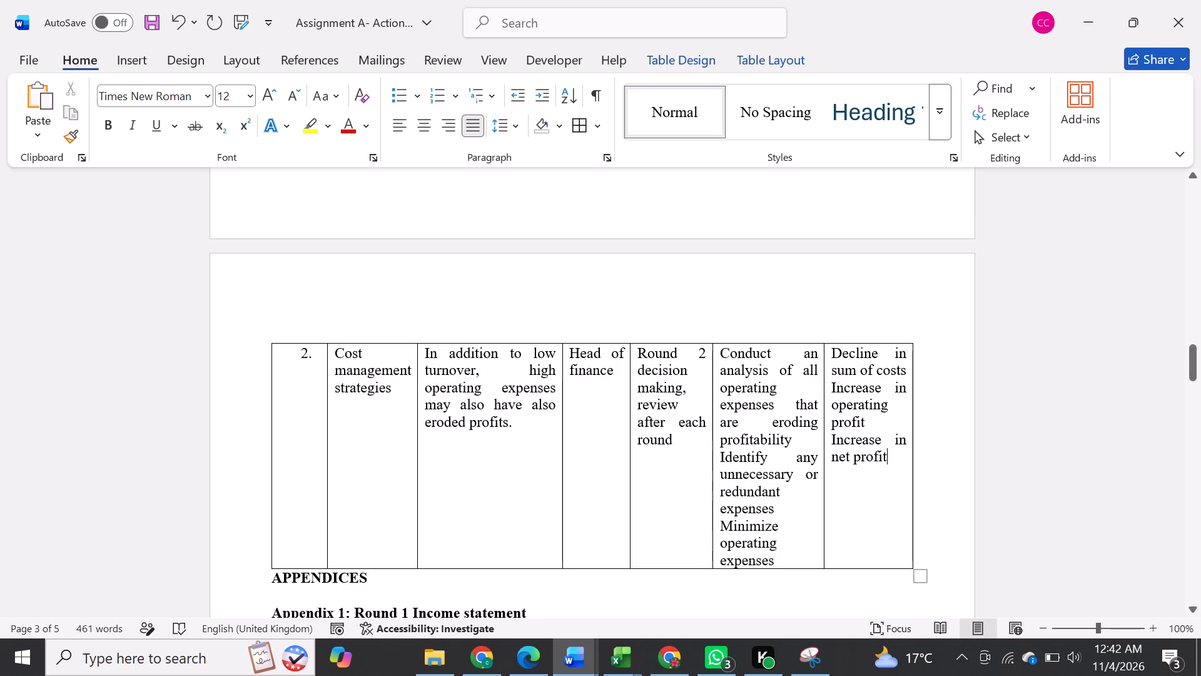
click(722, 456)
key(Left)
key(Return)
click(721, 541)
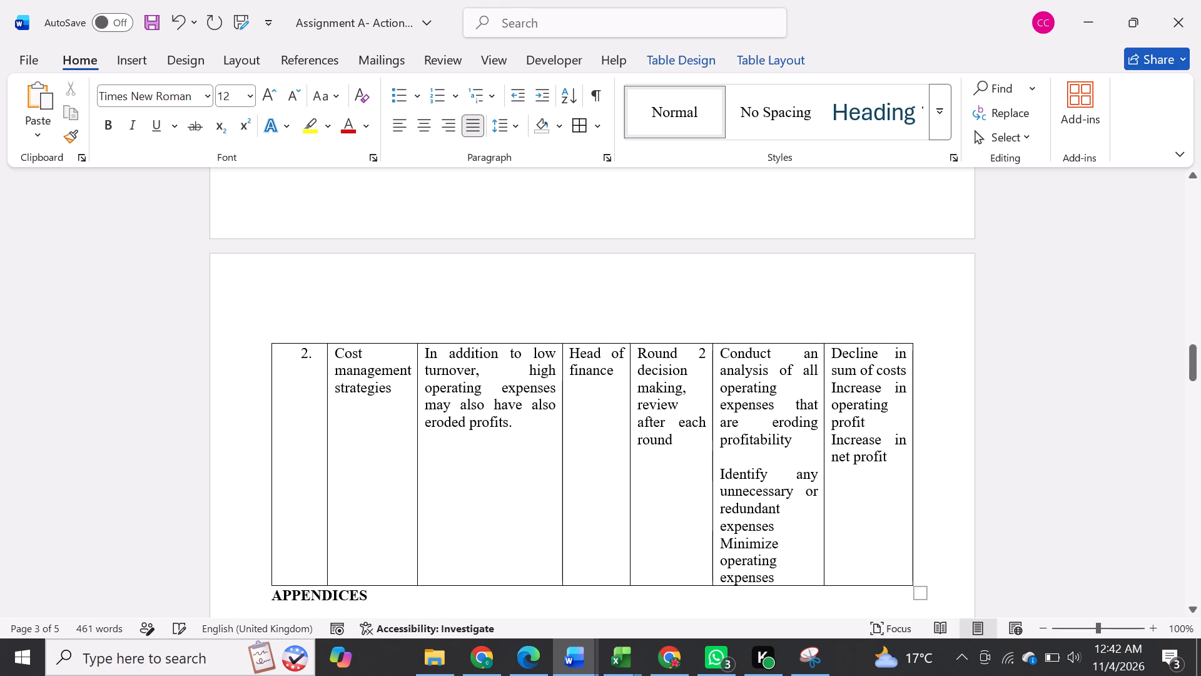
key(Return)
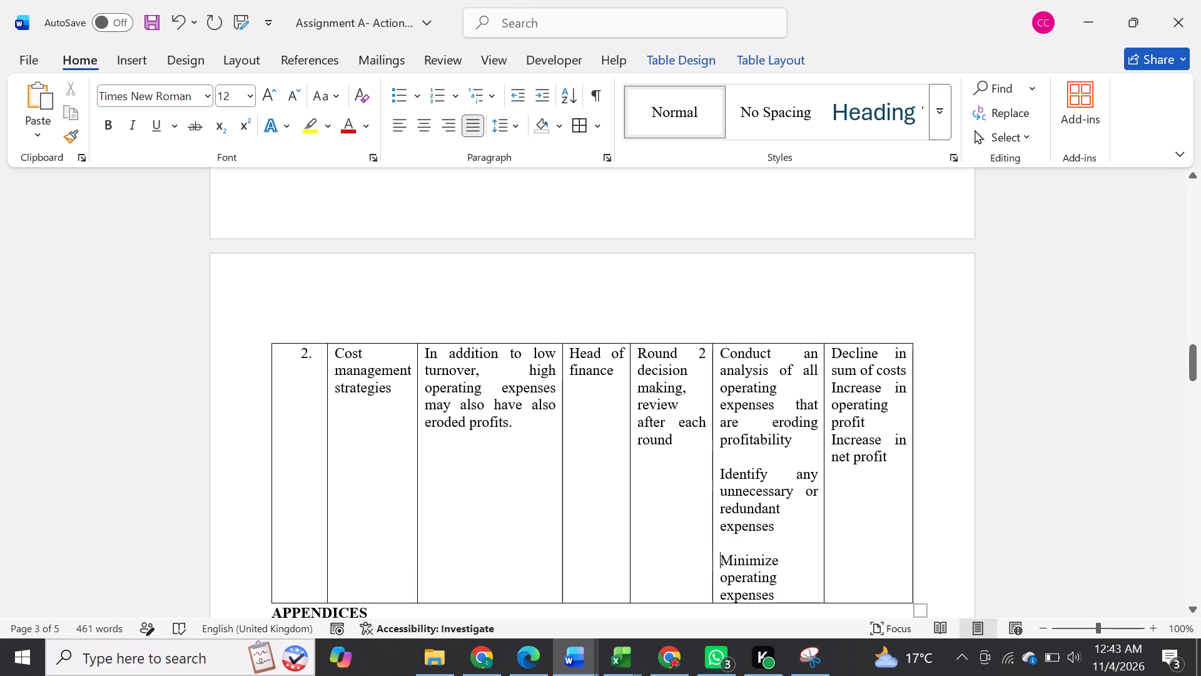
Delete "Positive gross profit" from the price review row's measure of success.
scroll(609, 486, up, 12)
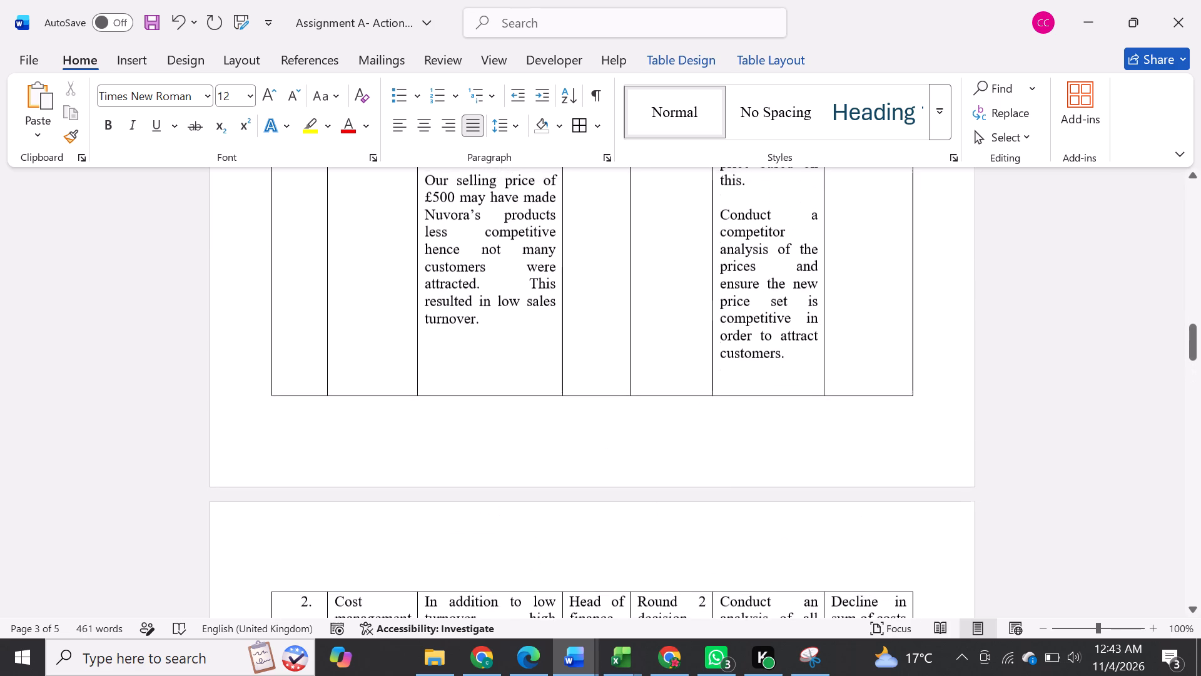
scroll(609, 486, up, 8)
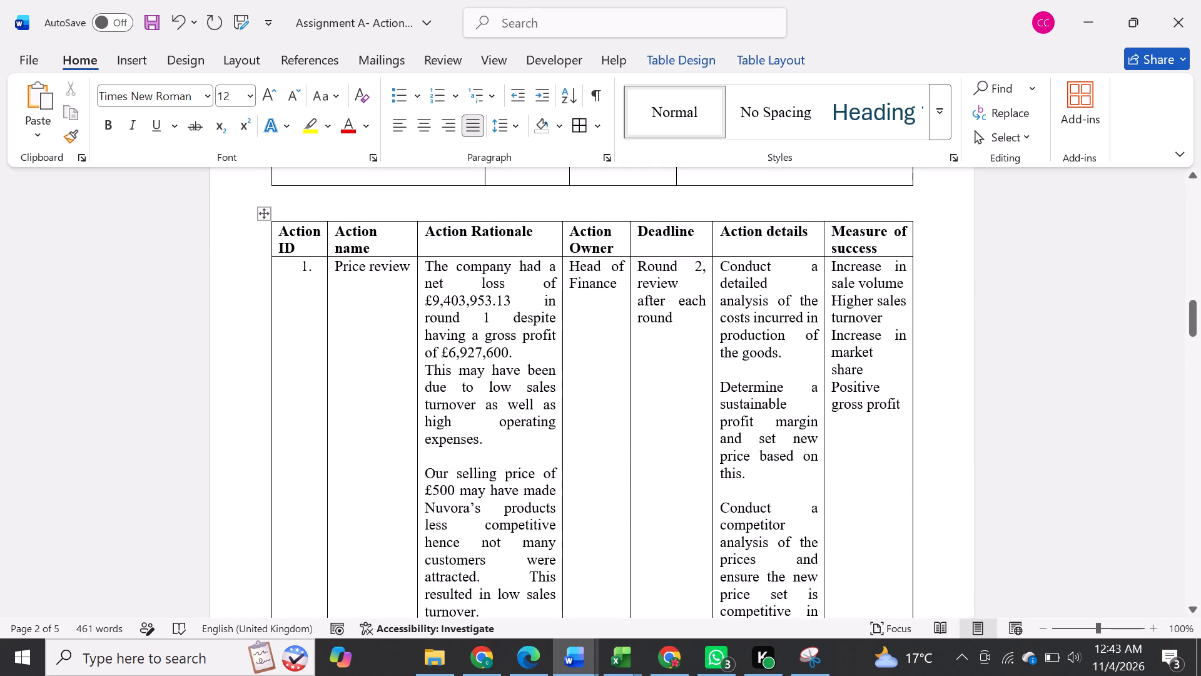
drag(903, 407, 869, 407)
drag(869, 407, 833, 390)
key(BackSpace)
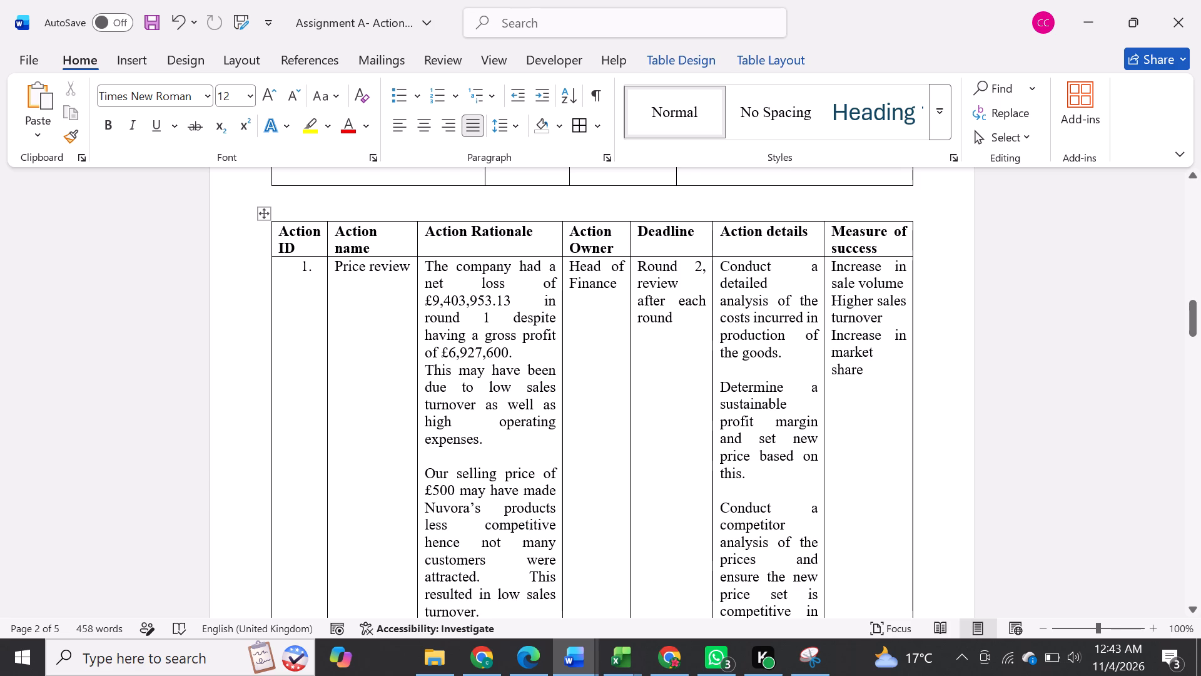
Remove "despite having a gross profit of £6,927,600" from the price review rationale, end the sentence after "round 1" and join the following sentence.
drag(514, 351, 480, 341)
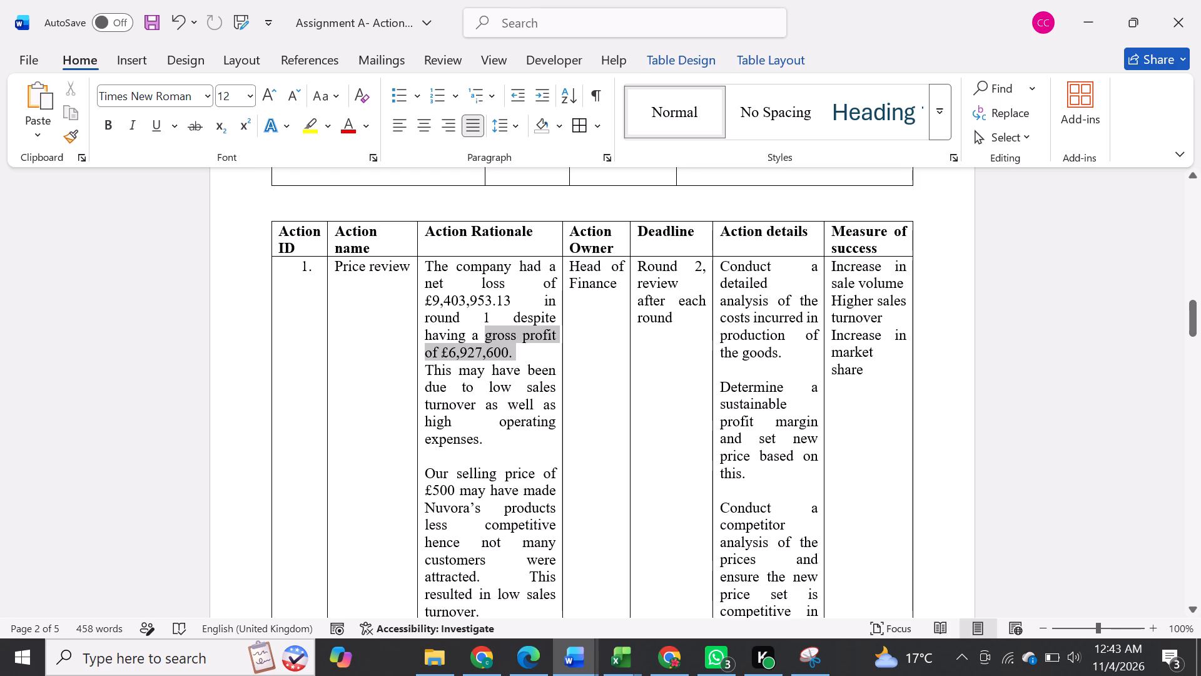
drag(480, 341, 516, 322)
key(BackSpace)
key(BackSpace)
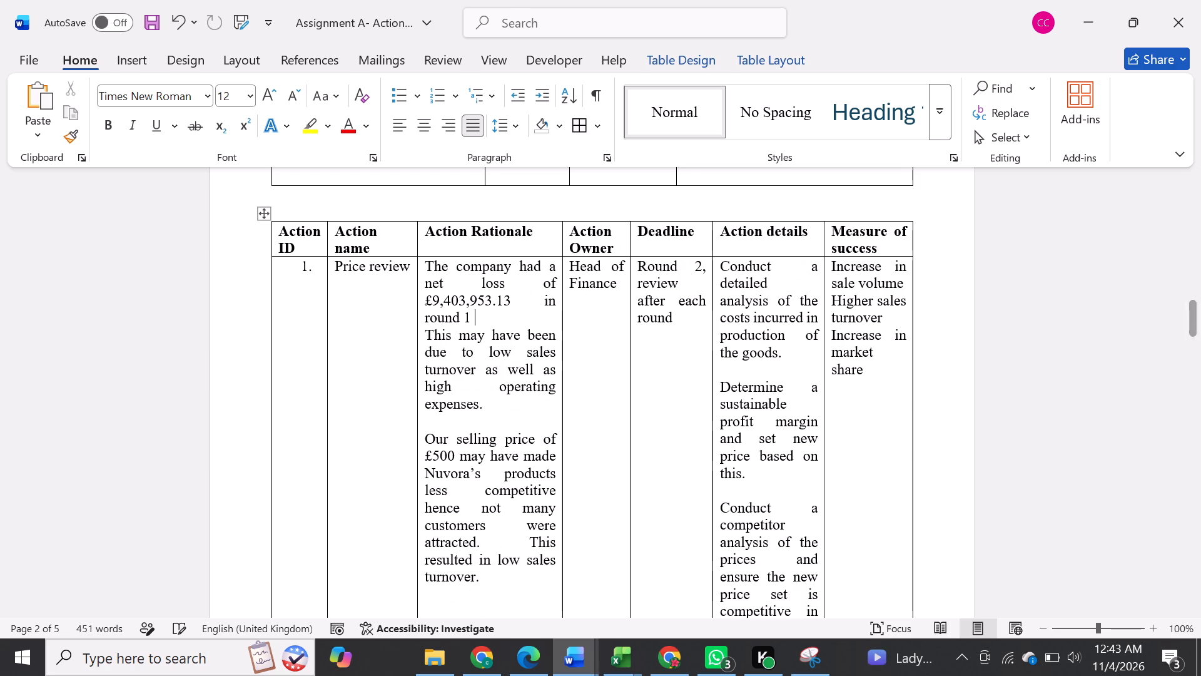
text(.)
key(space)
key(Delete)
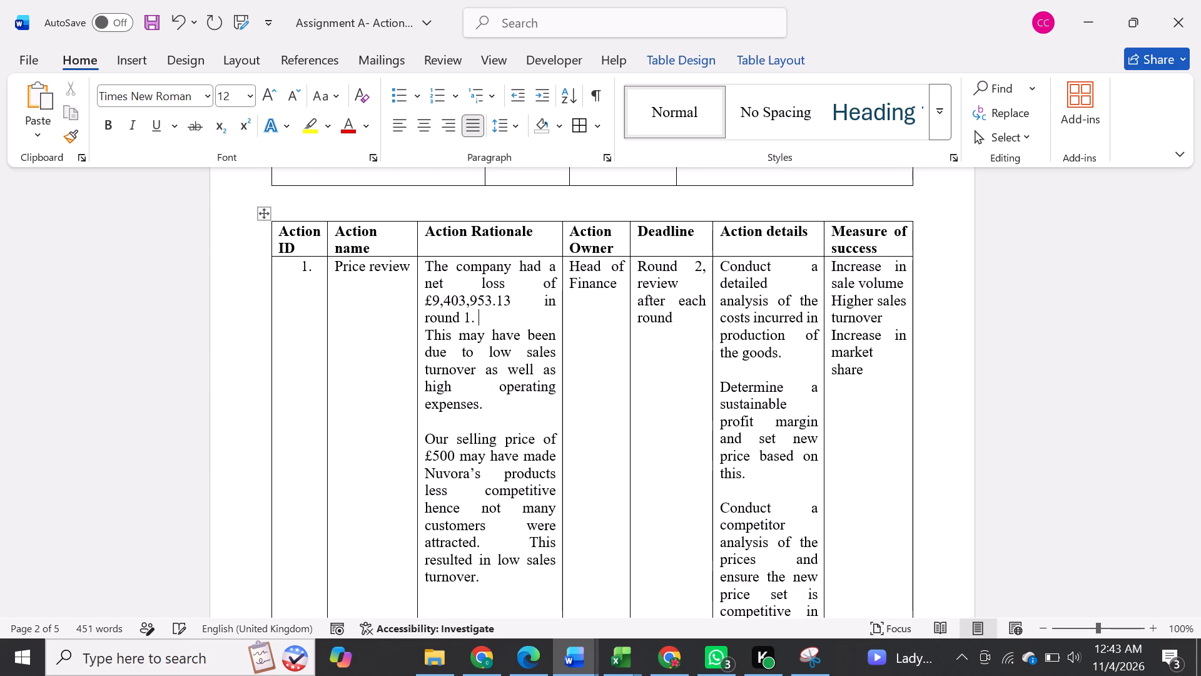
key(BackSpace)
key(space)
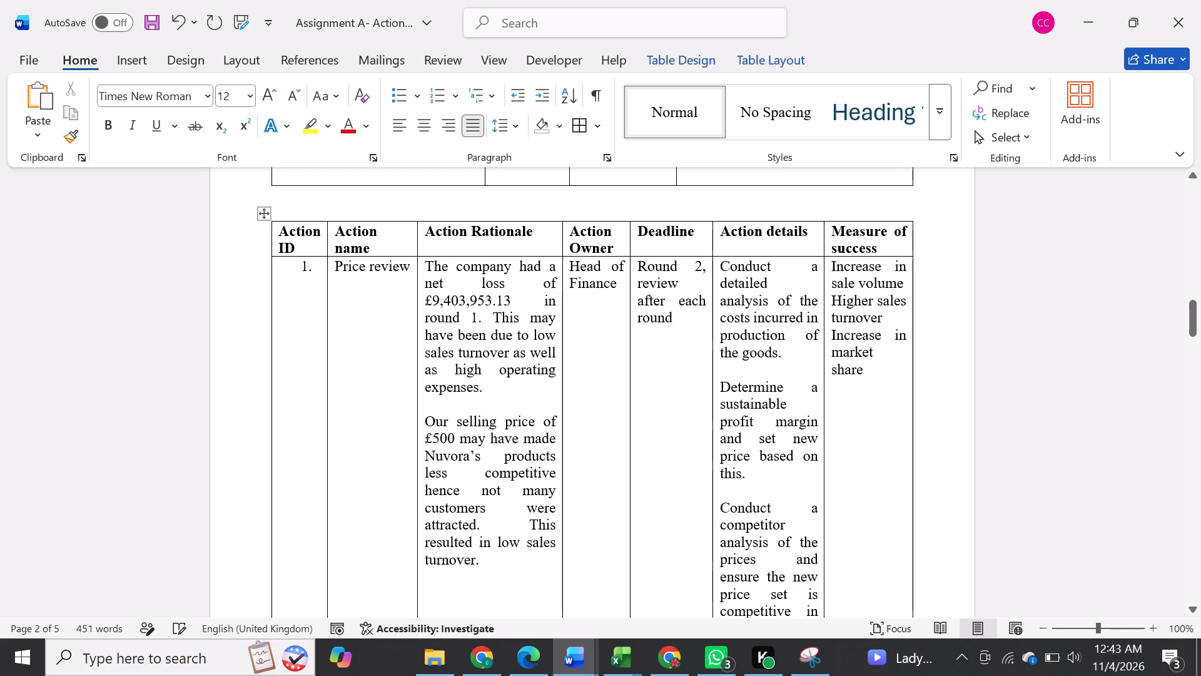
Remove "as well as high operating expenses" from the price review rationale and end the sentence after "low sales turnover".
drag(485, 384, 514, 357)
key(BackSpace)
key(BackSpace)
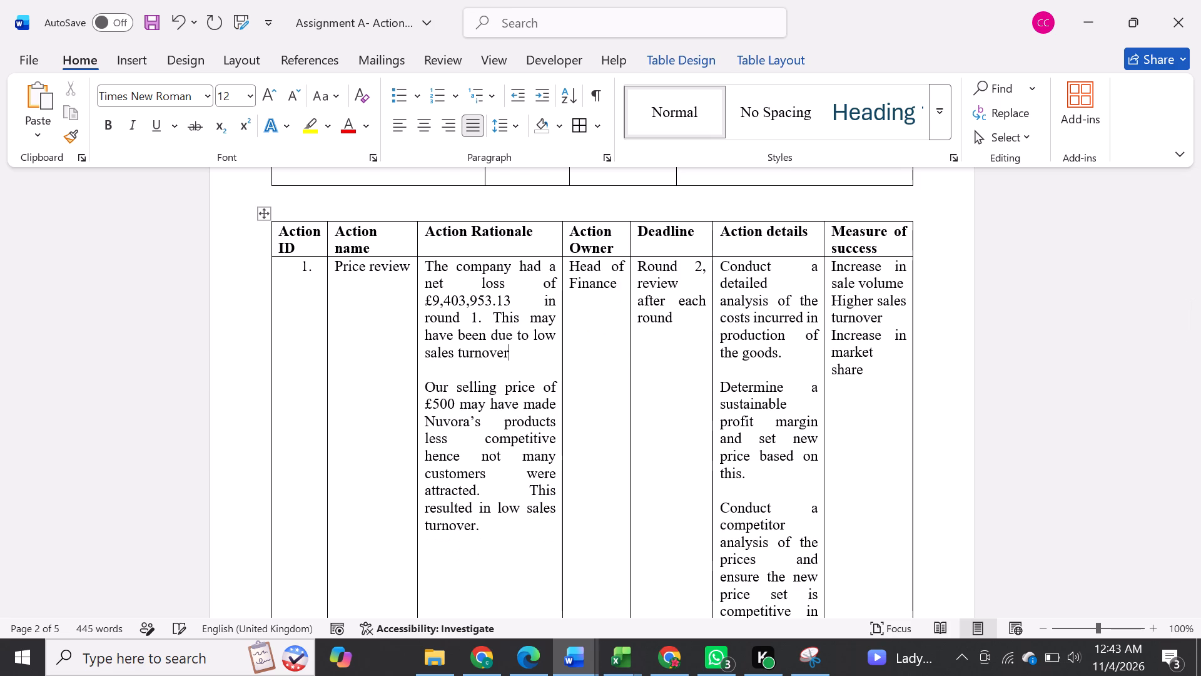
text(.)
key(space)
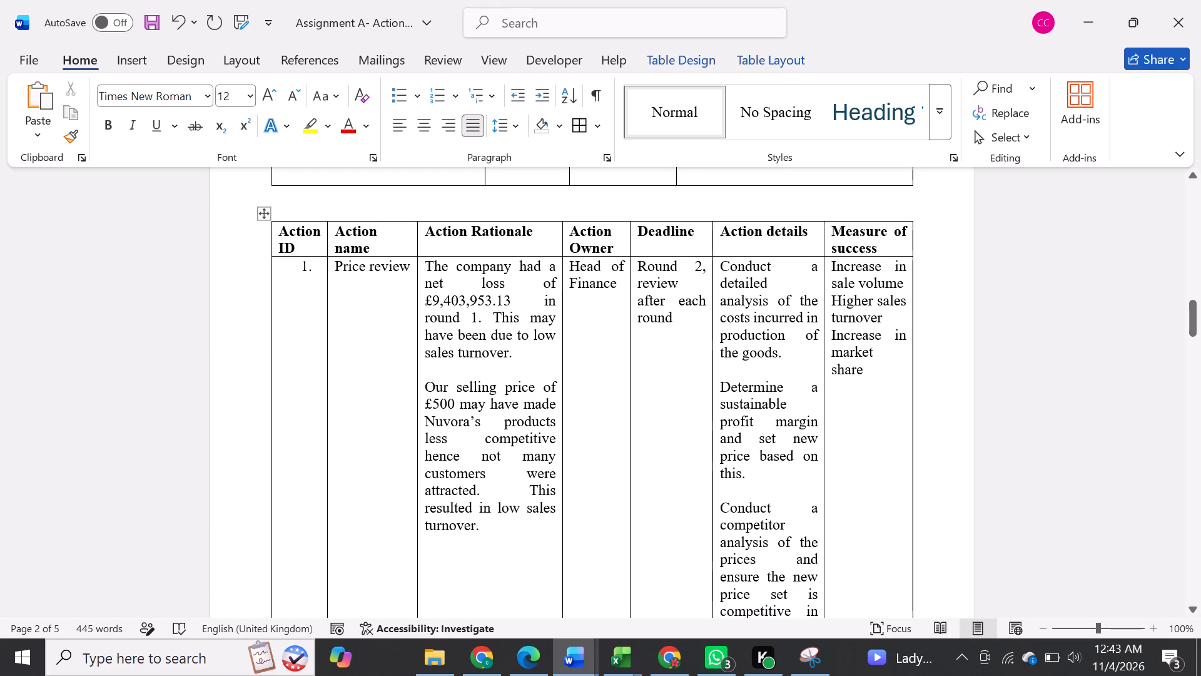
Left-align all of the price review row's action rationale text.
drag(490, 525, 432, 277)
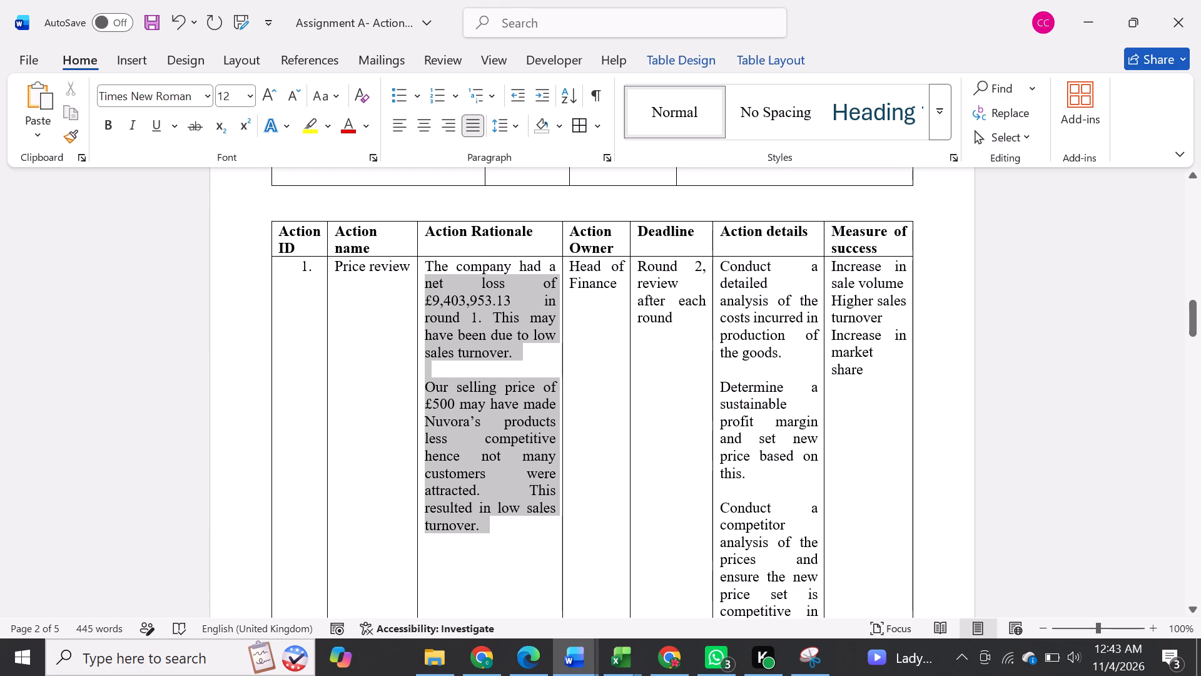
drag(432, 277, 432, 268)
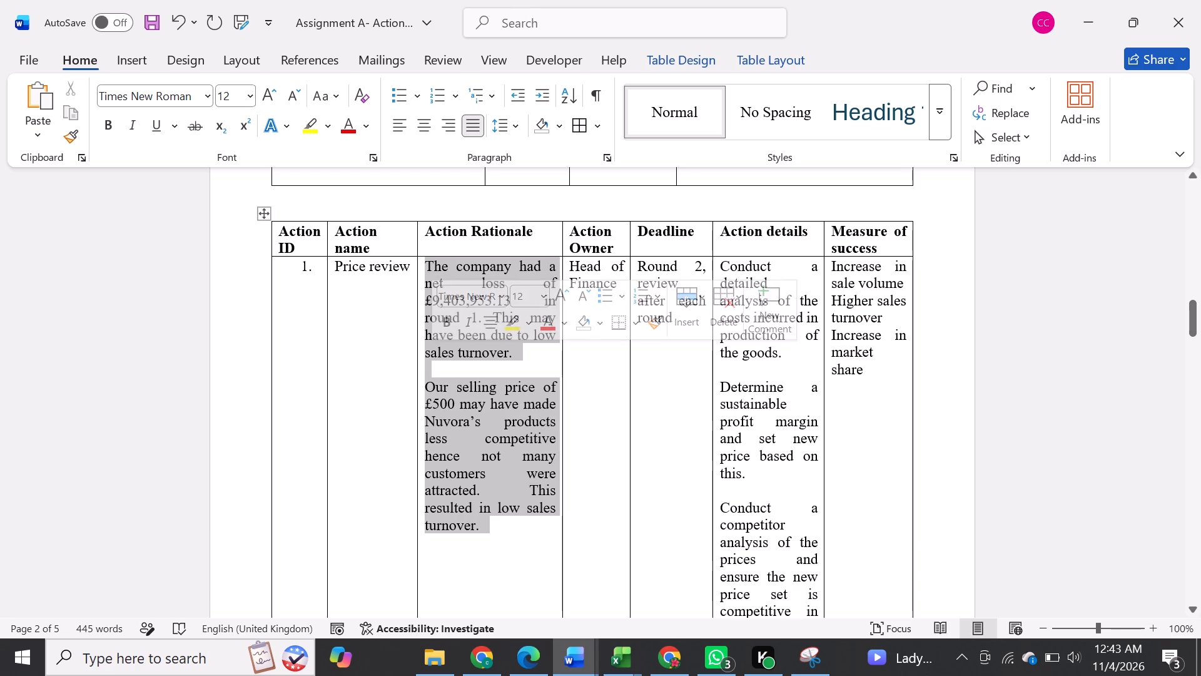
click(396, 120)
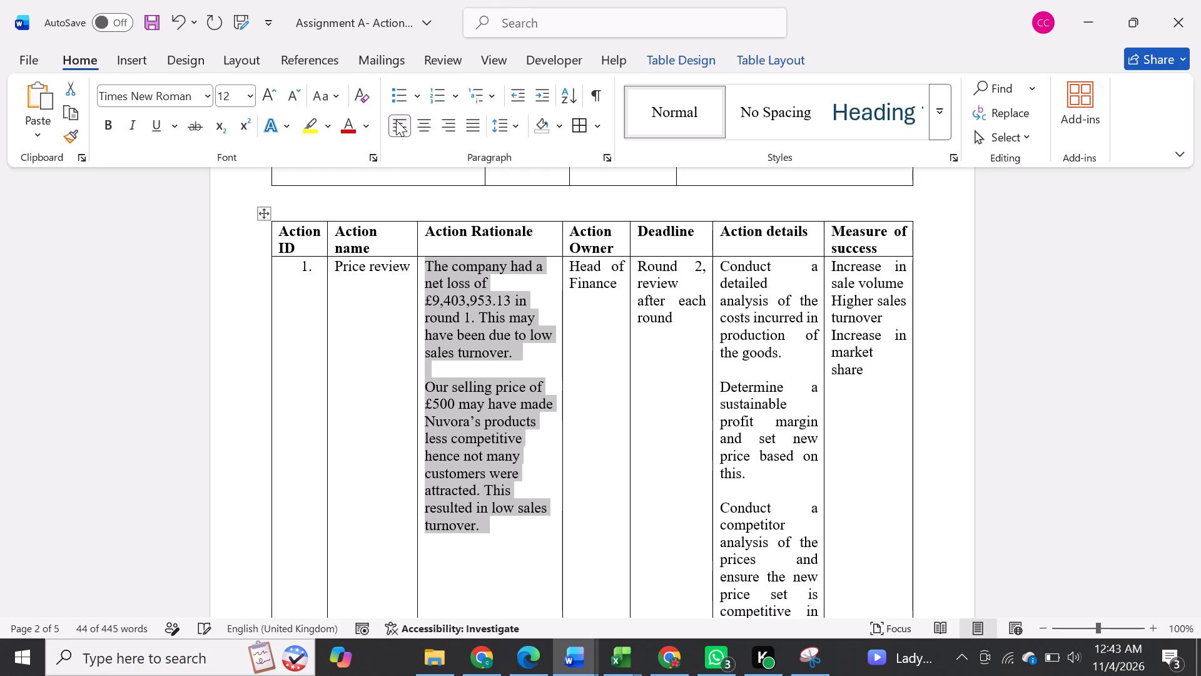
click(510, 414)
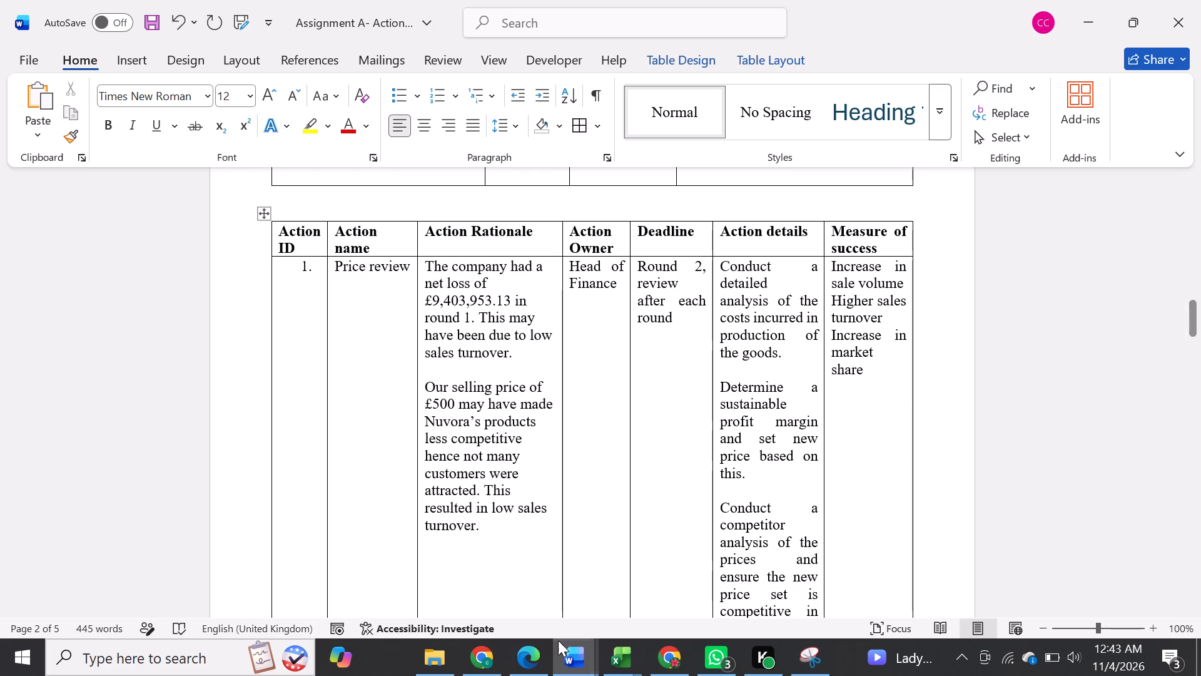
Switch to Chrome and look through the UEFA Champions League matches in the open fixtures search.
click(478, 662)
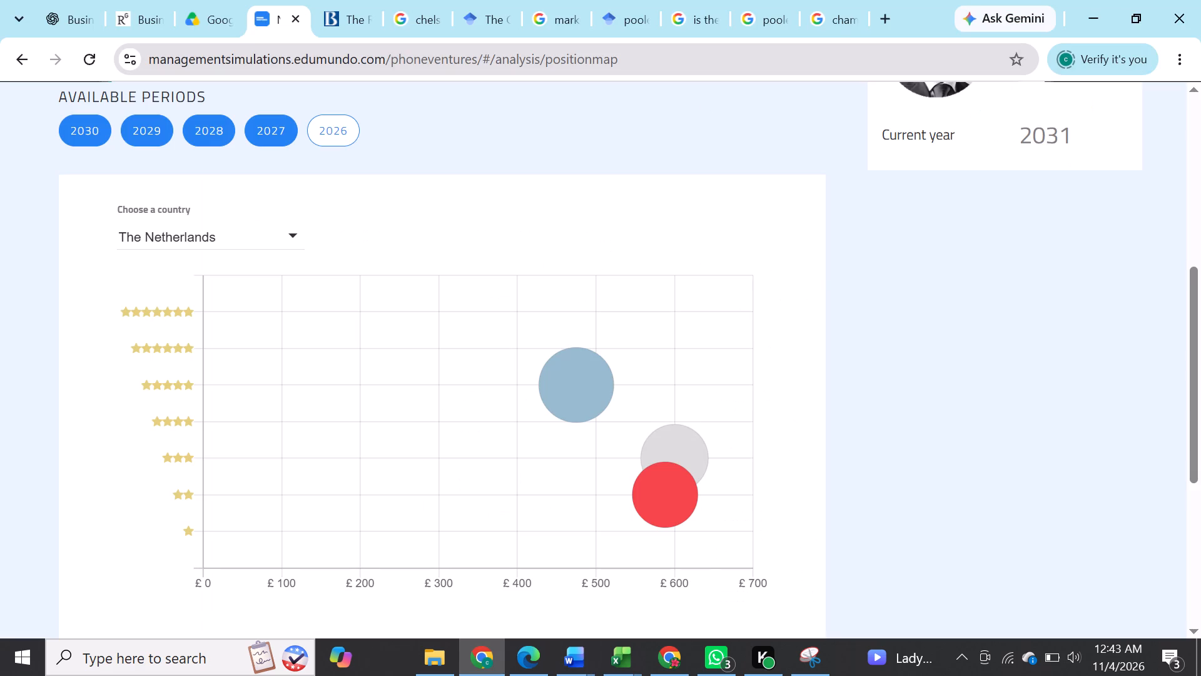
click(835, 15)
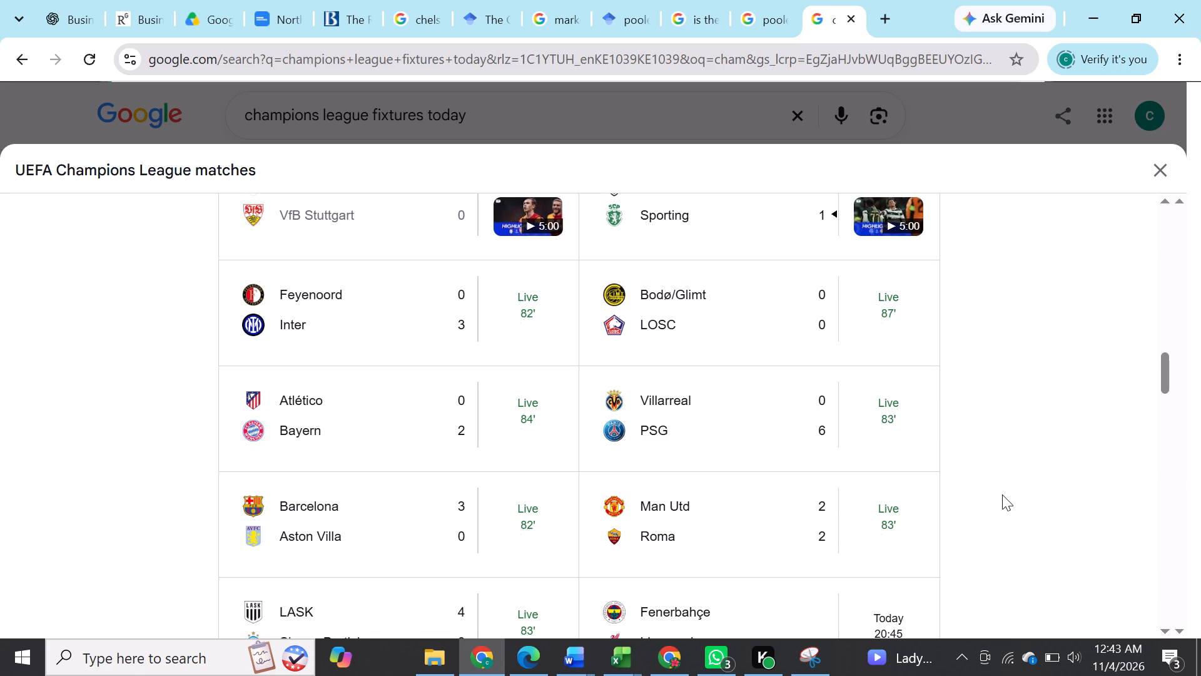
scroll(1002, 494, down, 2)
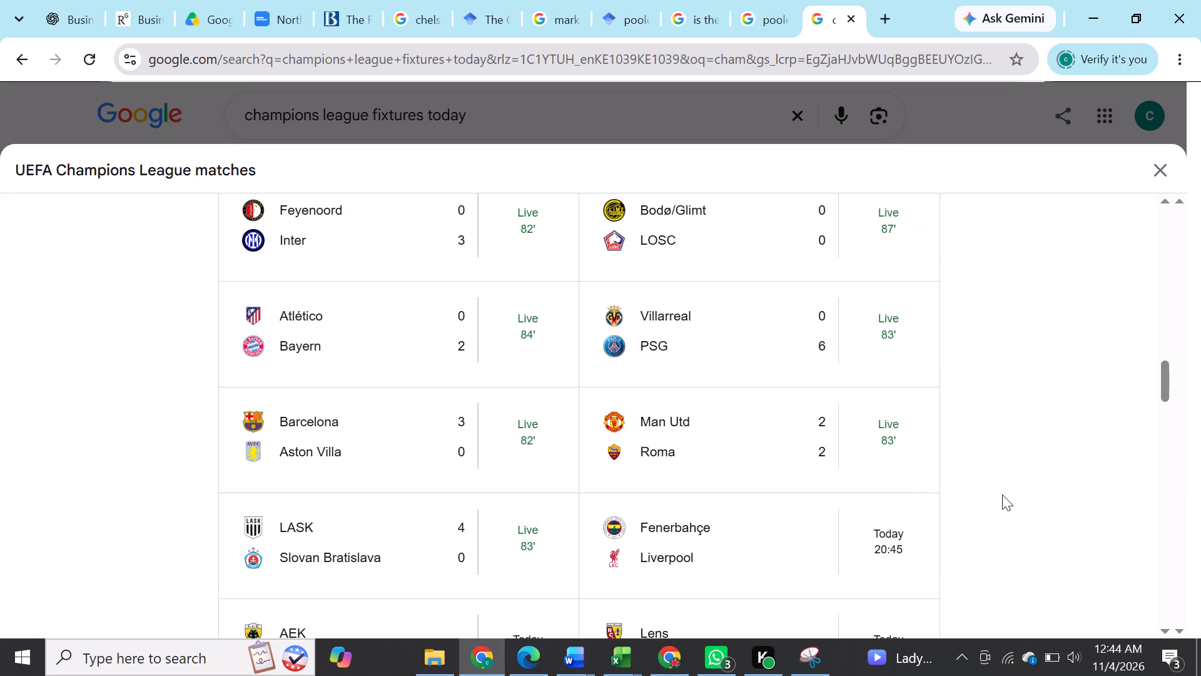
scroll(1002, 494, down, 3)
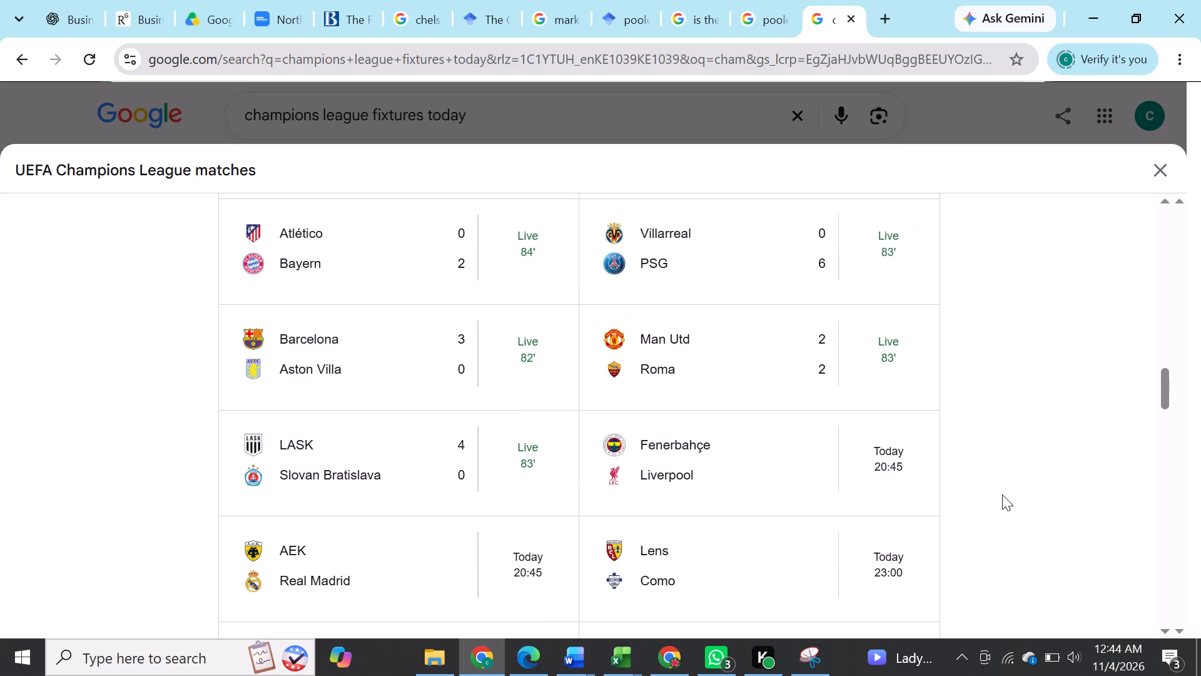
scroll(1002, 494, up, 2)
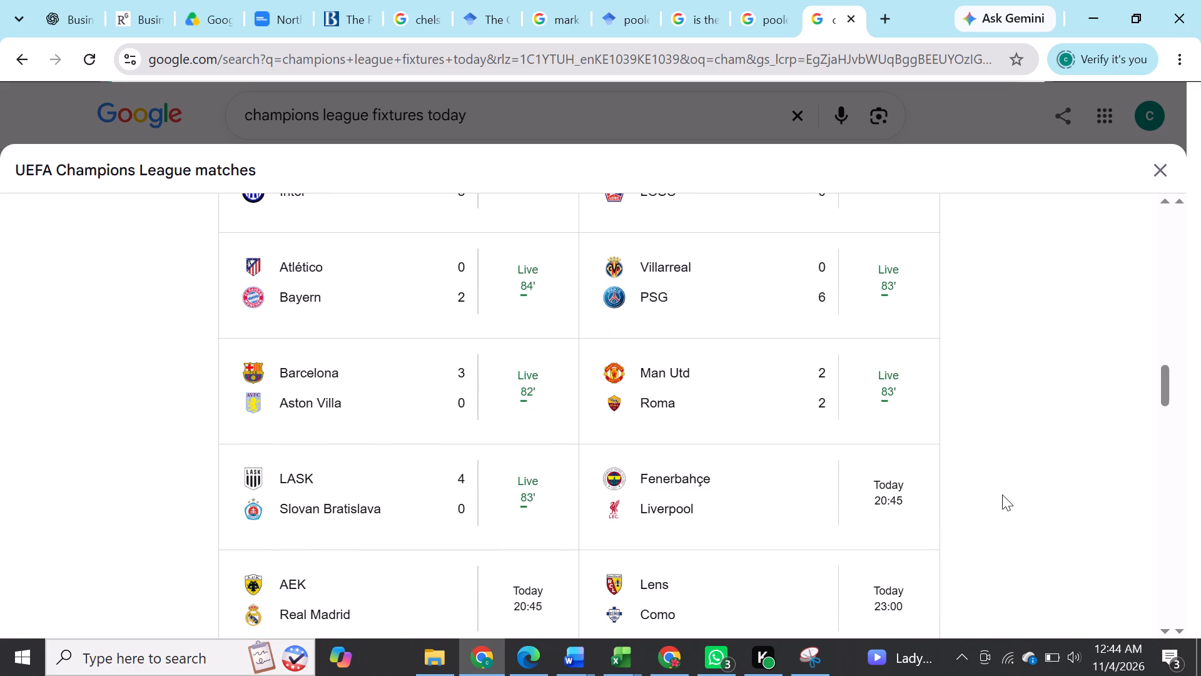
Look through the Champions League matches list and open the Man Utd vs Roma match details.
scroll(1002, 494, up, 2)
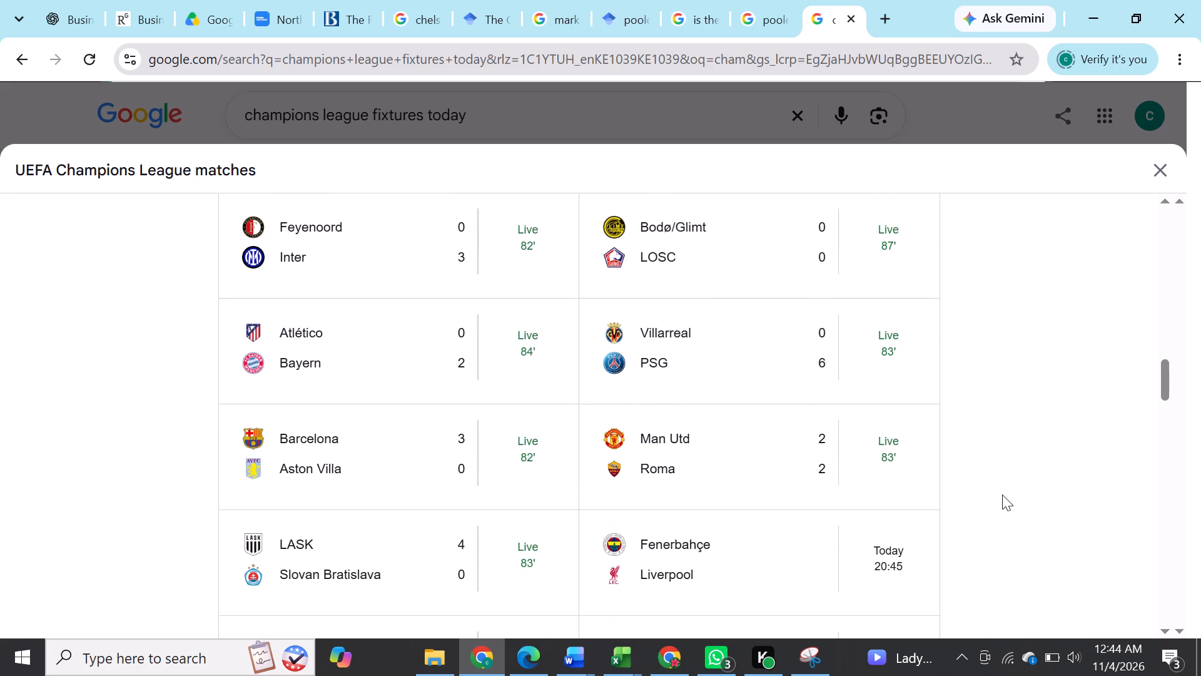
scroll(1002, 494, up, 2)
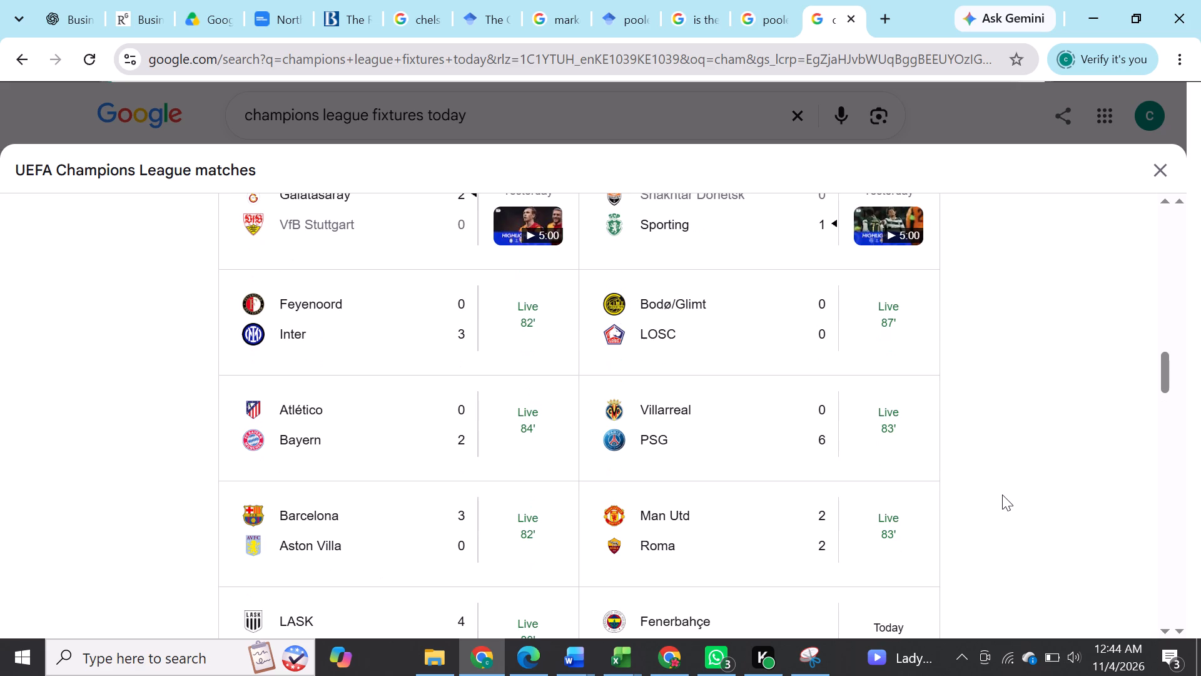
scroll(1002, 494, up, 2)
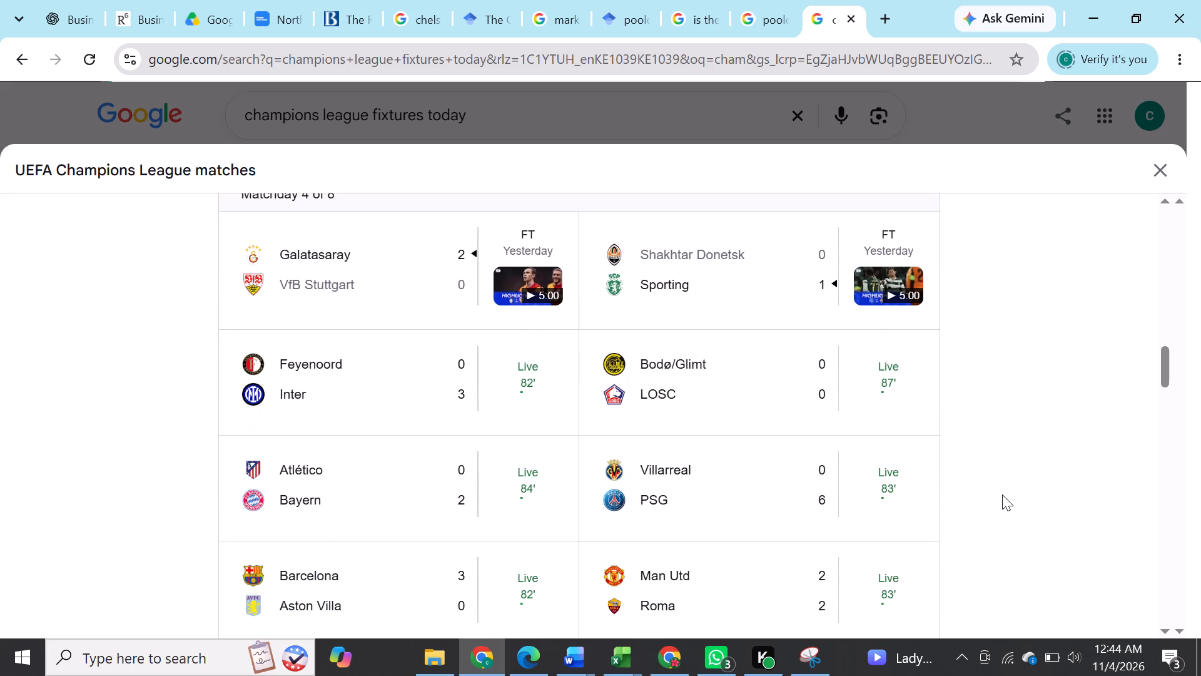
scroll(1002, 494, up, 1)
scroll(1002, 494, down, 3)
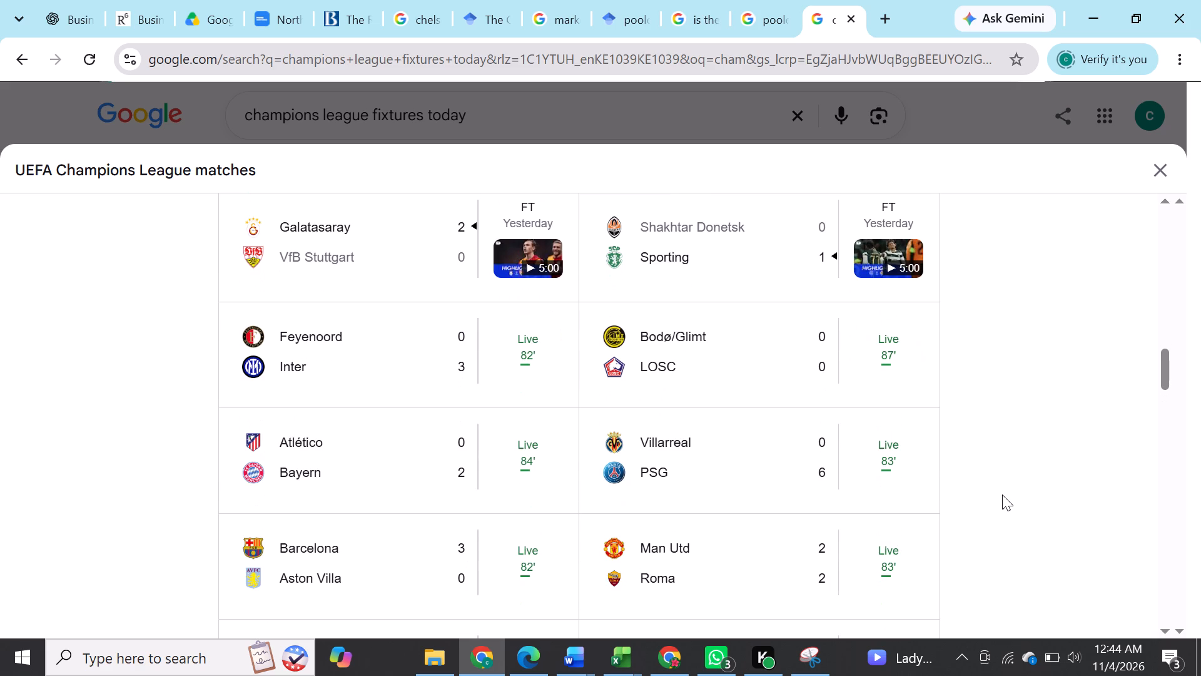
click(687, 418)
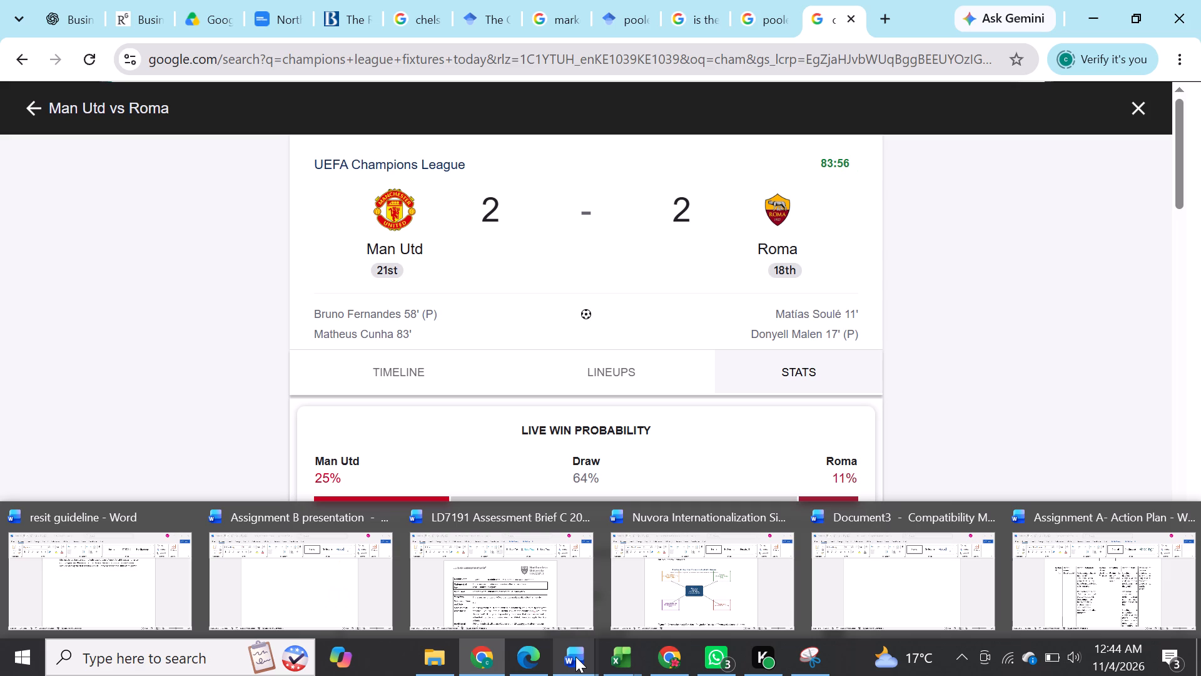
Switch to the Assignment A action plan in Word and insert blank lines before the APPENDICES heading until it starts a new page.
click(1035, 586)
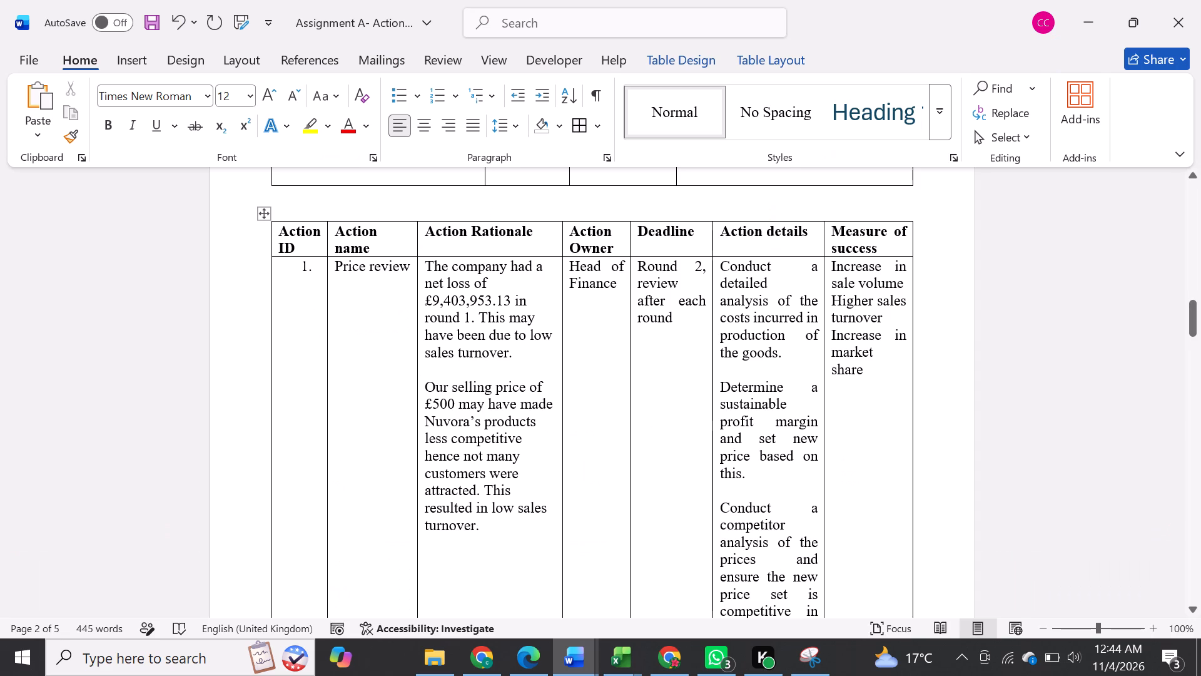
click(931, 419)
scroll(931, 419, down, 6)
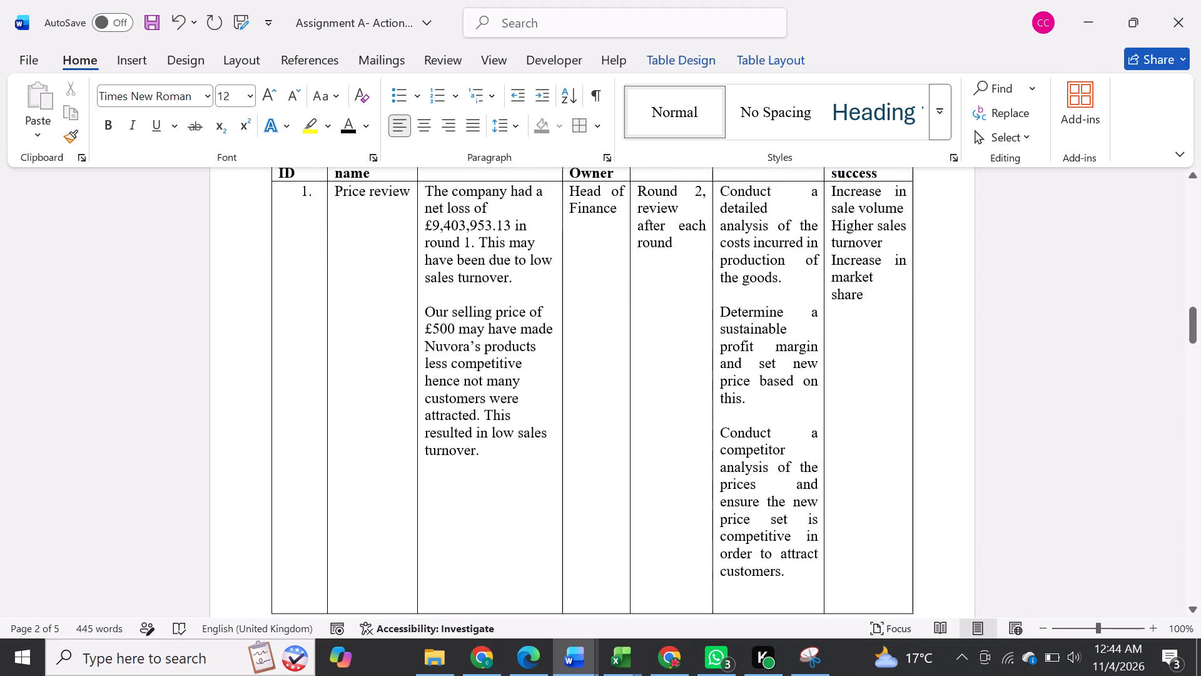
scroll(931, 419, down, 20)
scroll(931, 419, down, 1)
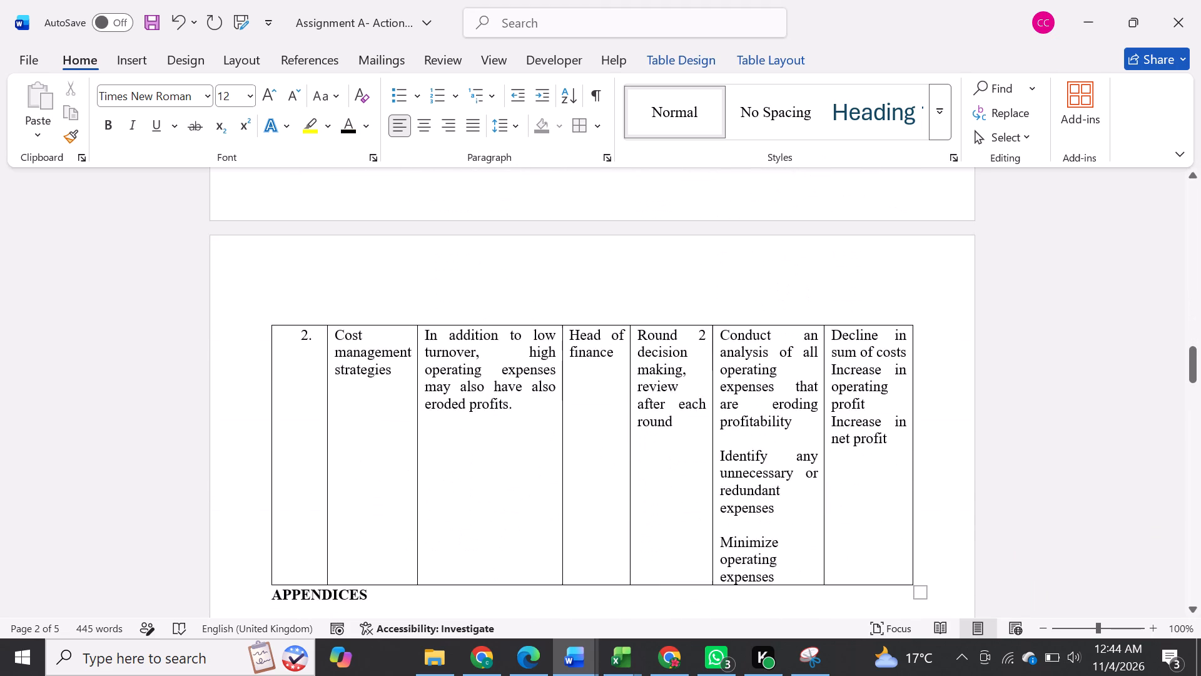
scroll(931, 419, down, 5)
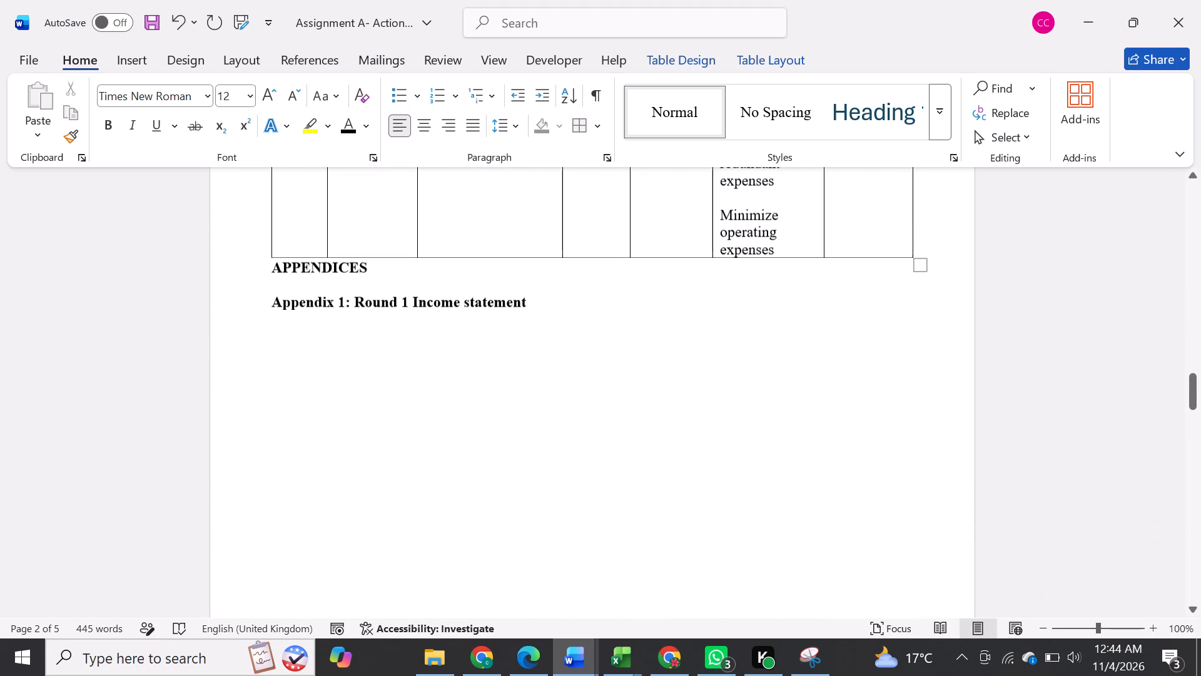
click(275, 273)
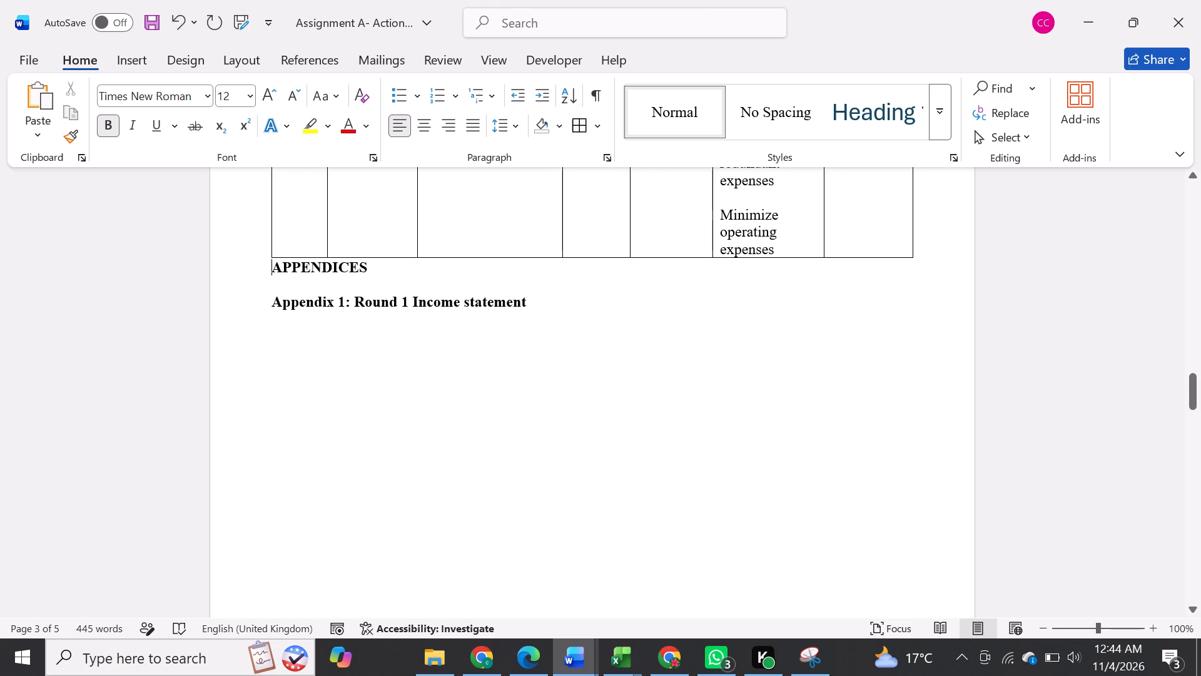
key(Return)
key(Return)
key(Return)
key(Return)
key(Return)
key(Return)
key(Return)
key(Return)
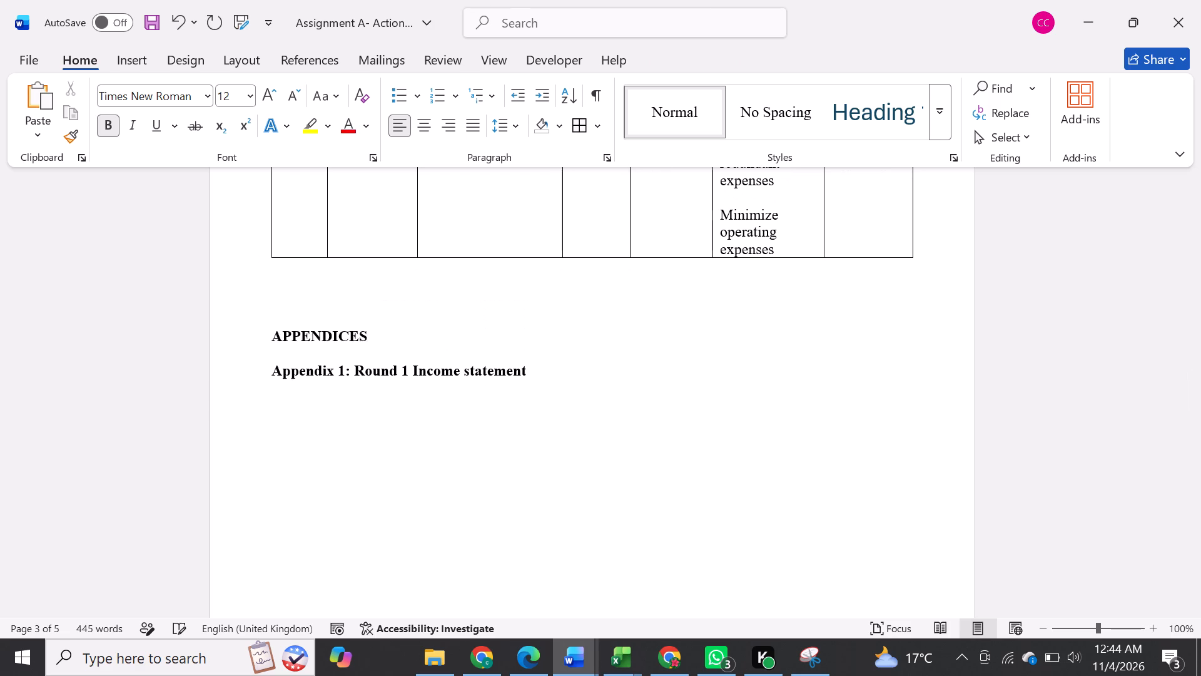
key(Return)
key(Return)
key(Return)
key(Return)
key(Return)
key(Return)
key(Return)
key(Return)
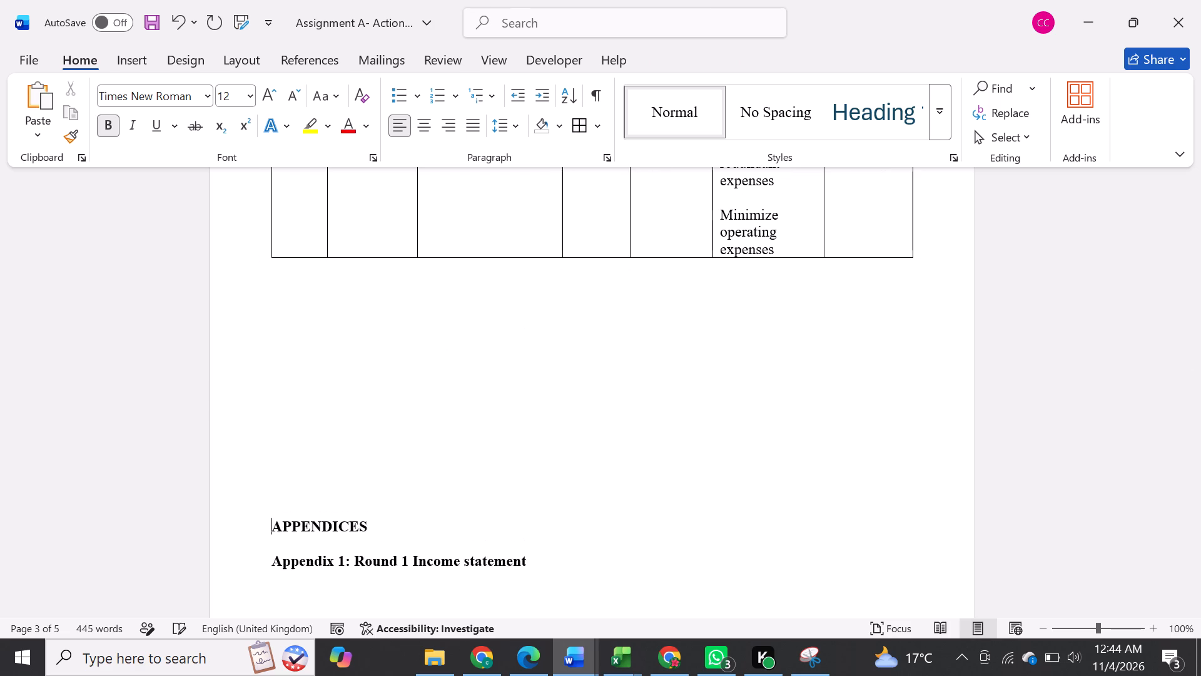
key(Return)
key(Return)
key(Return)
key(Return)
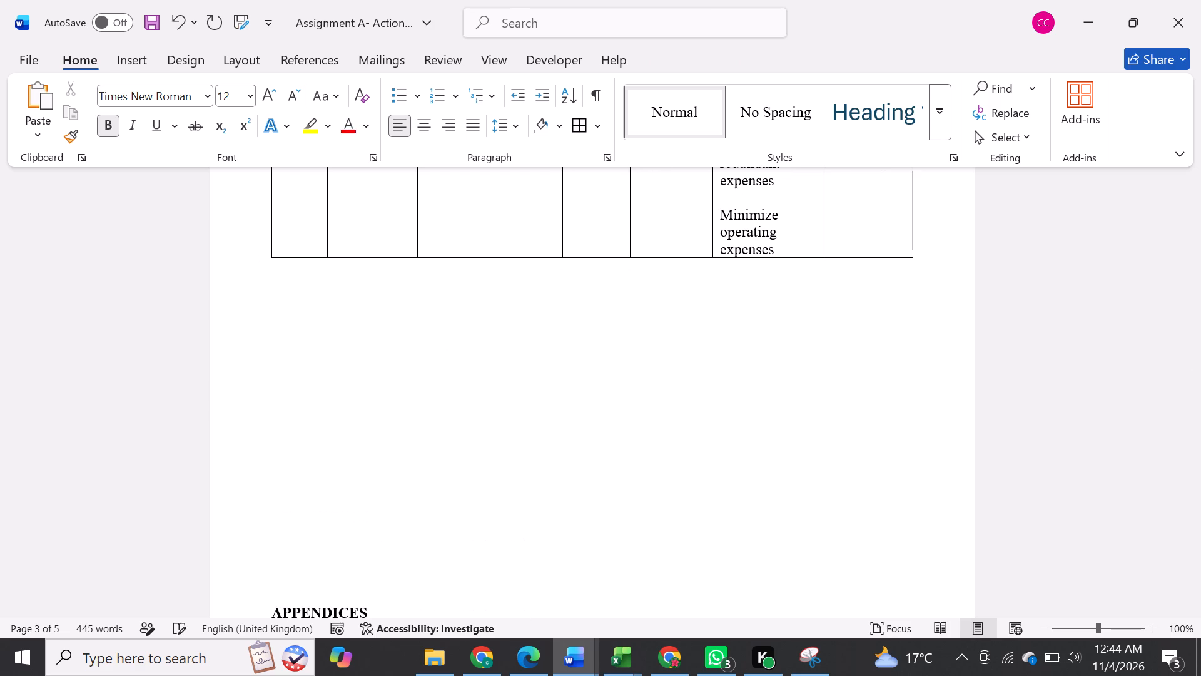
key(Return)
key(Return)
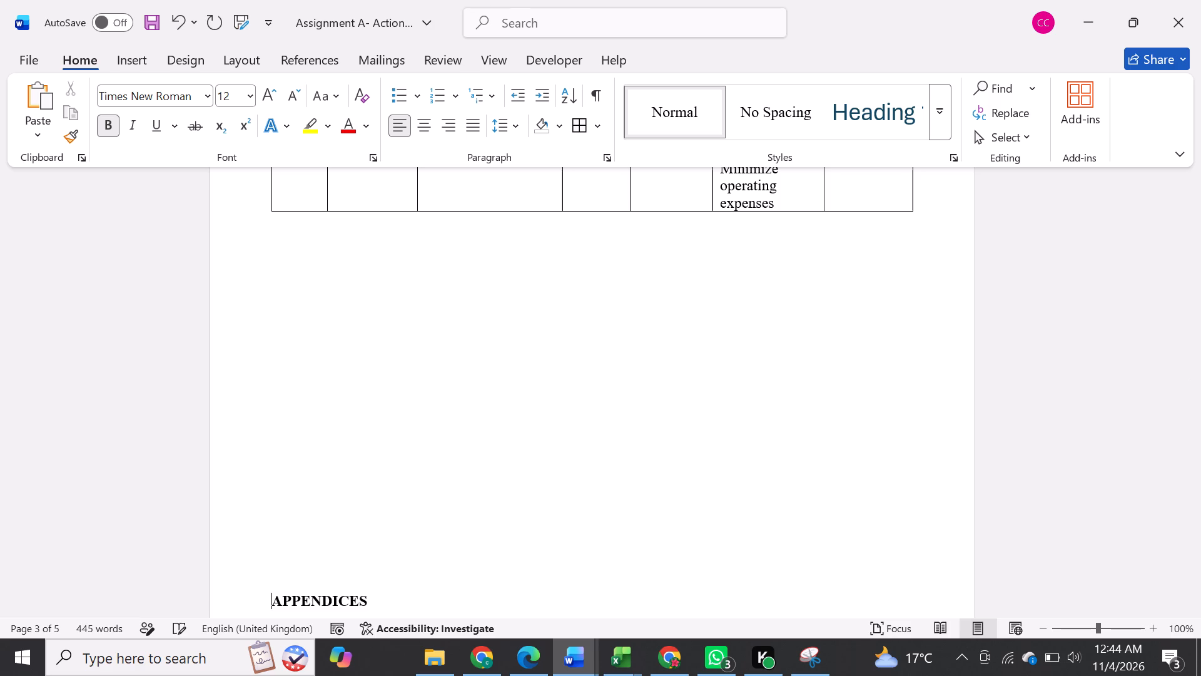
key(Return)
key(Return)
key(Return)
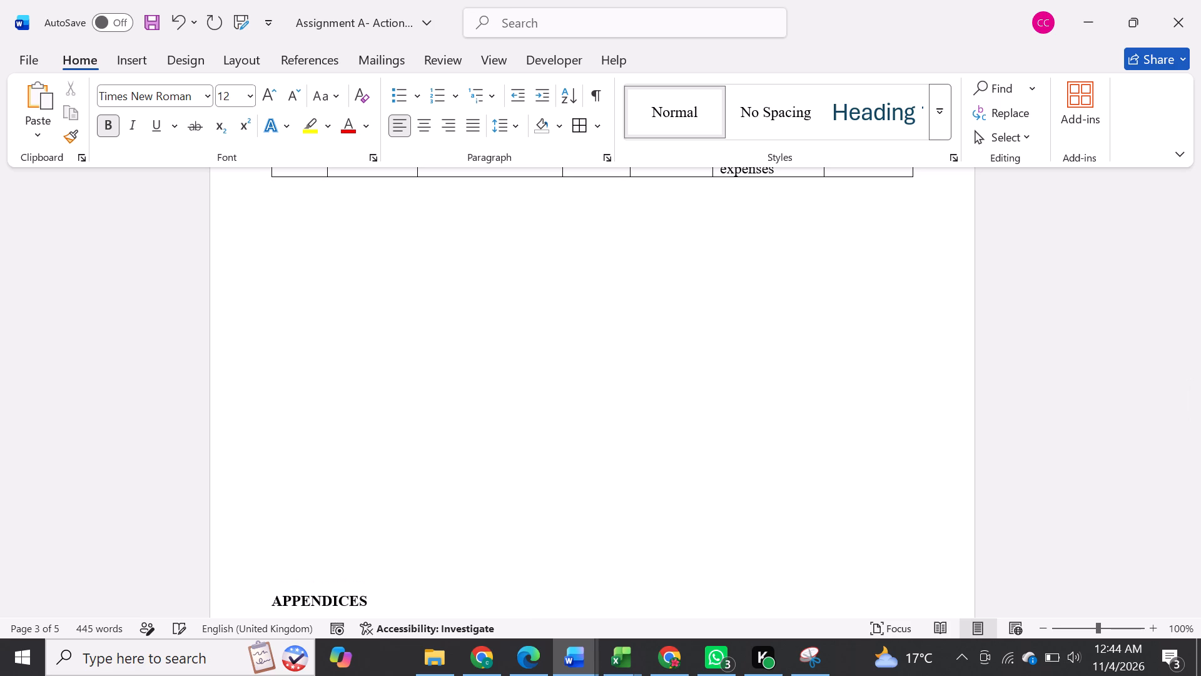
key(Return)
key(Return)
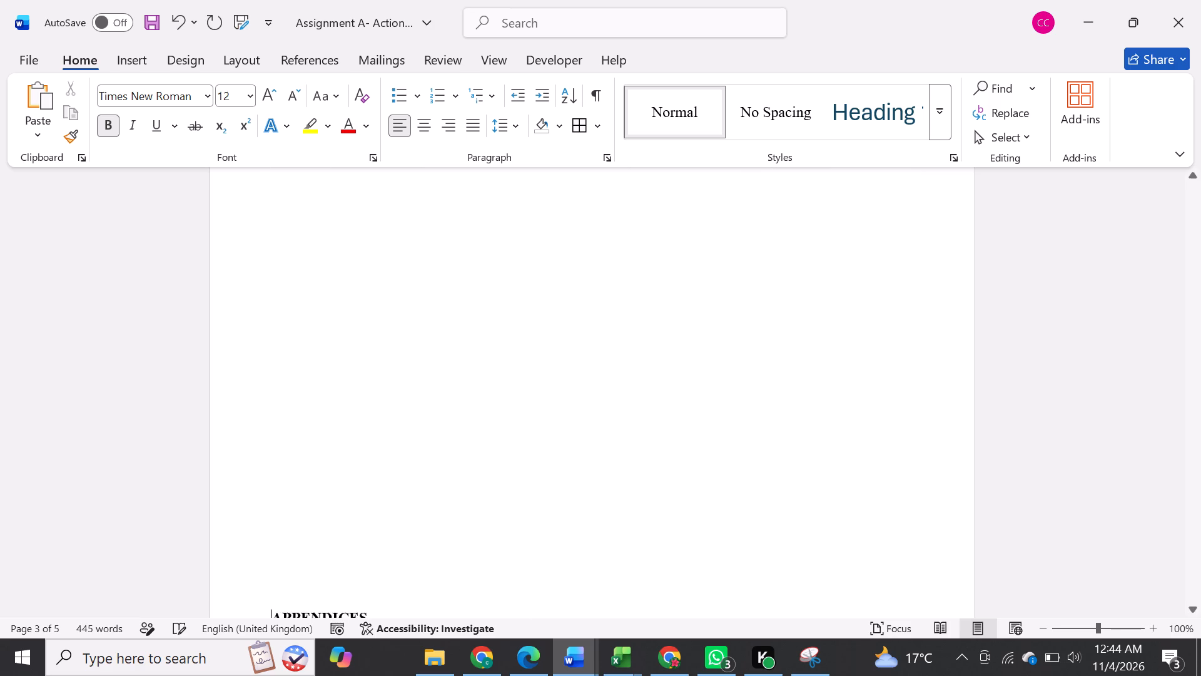
key(Return)
key(Return)
key(Return)
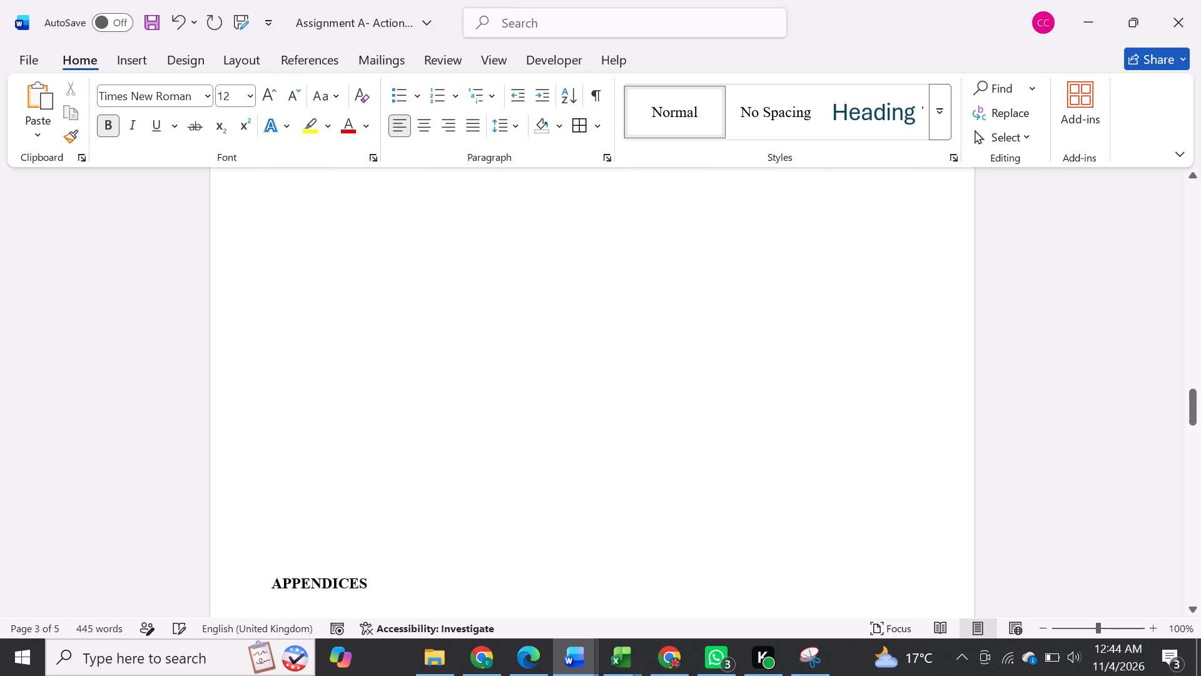
key(Return)
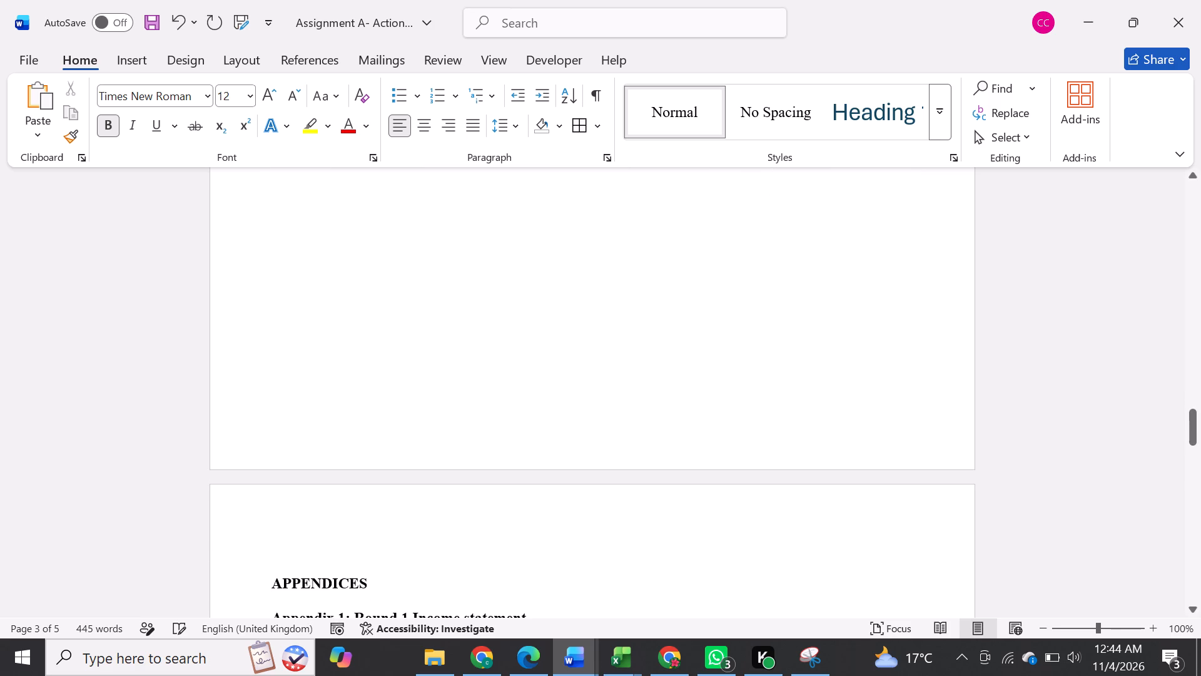
Examine the appendix pages, from the Round 1 income statement to the Round 1 cost breakdown.
scroll(461, 407, down, 7)
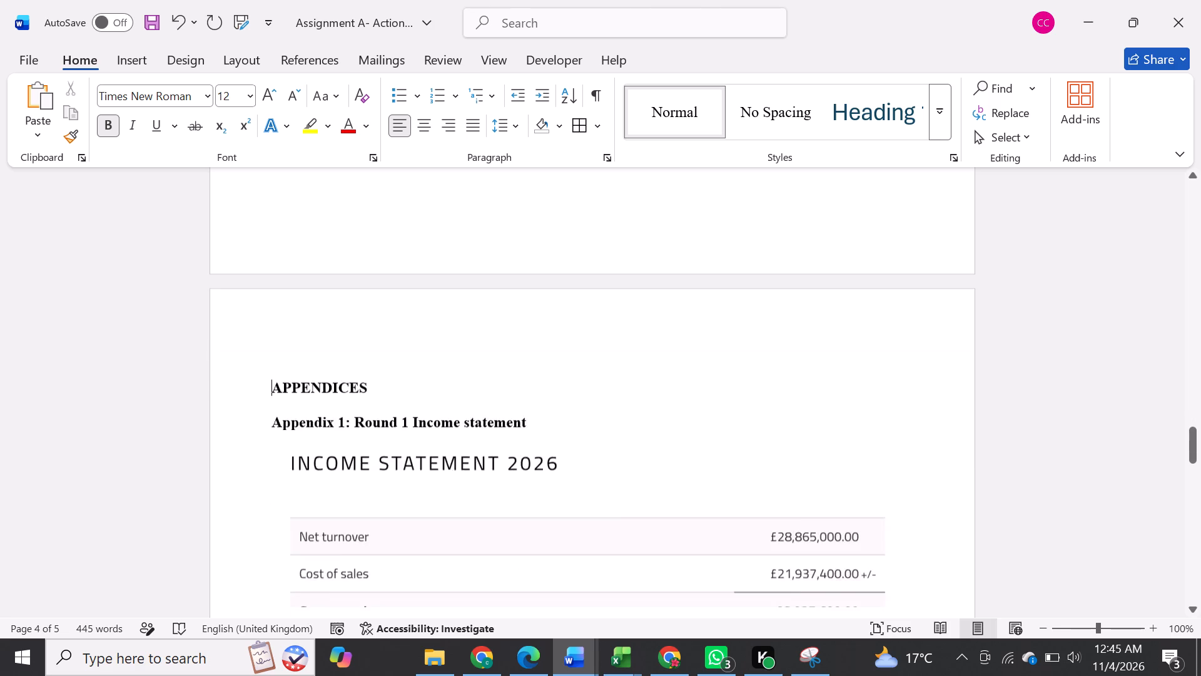
scroll(461, 407, down, 5)
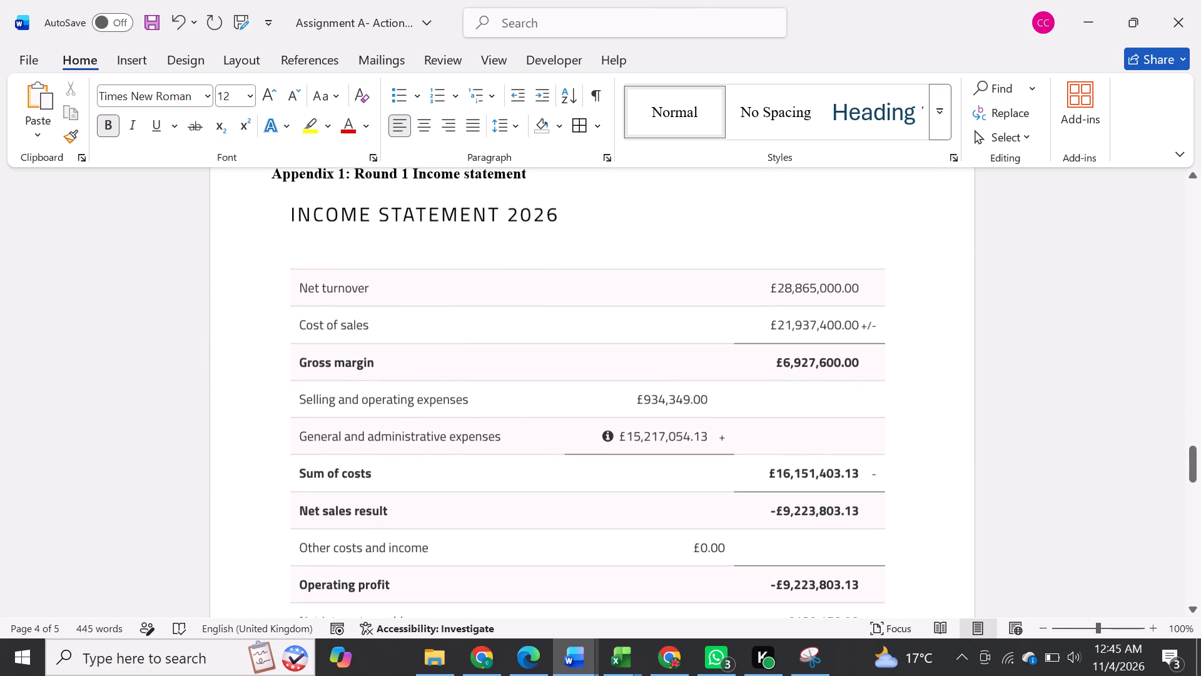
scroll(461, 407, down, 13)
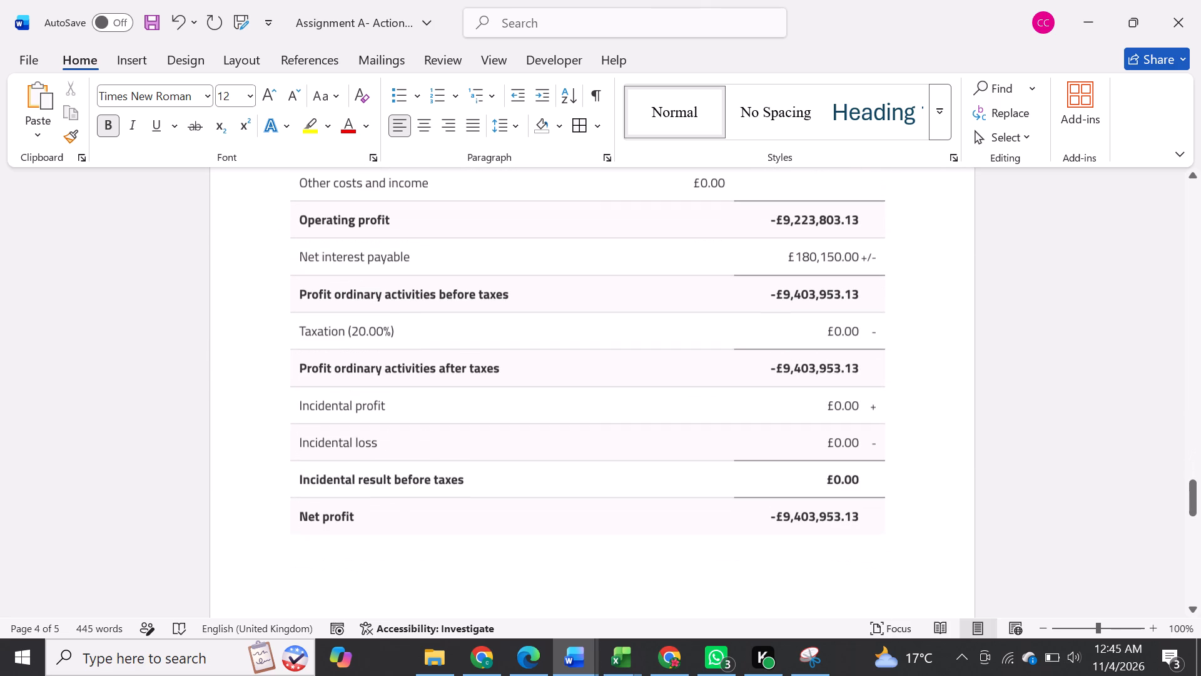
scroll(461, 407, down, 9)
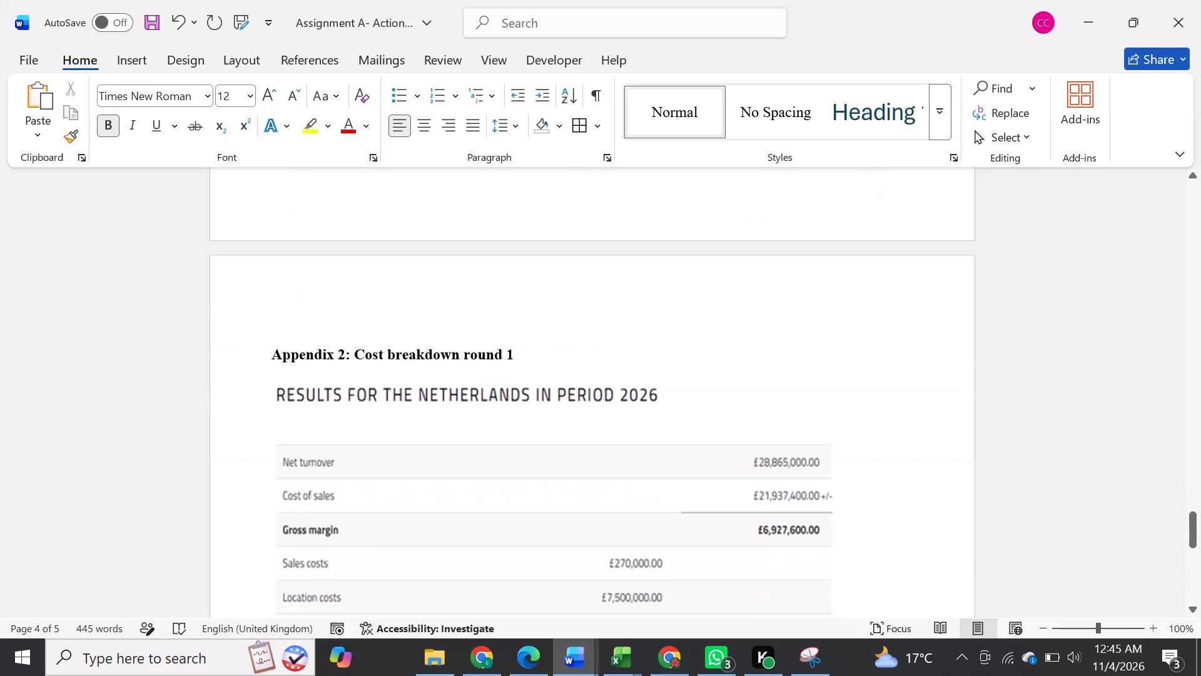
Switch to Chrome, reload the Champions League fixtures page and check the Man Utd vs Roma match stats.
click(485, 658)
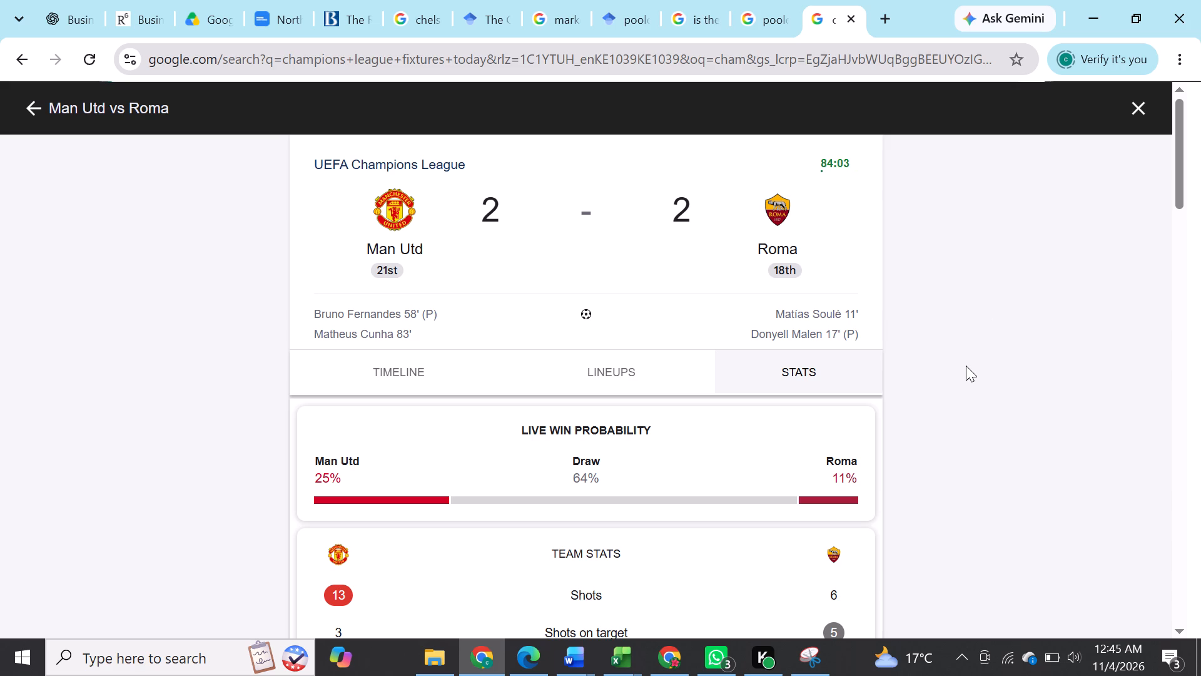
click(91, 61)
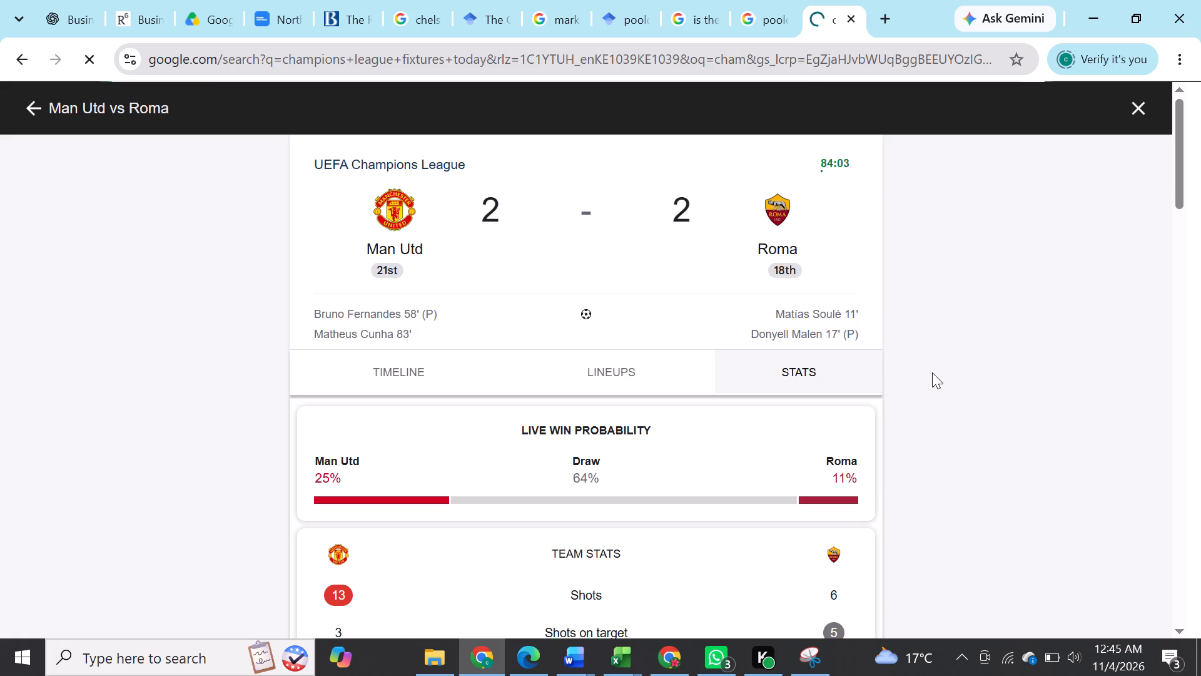
click(671, 272)
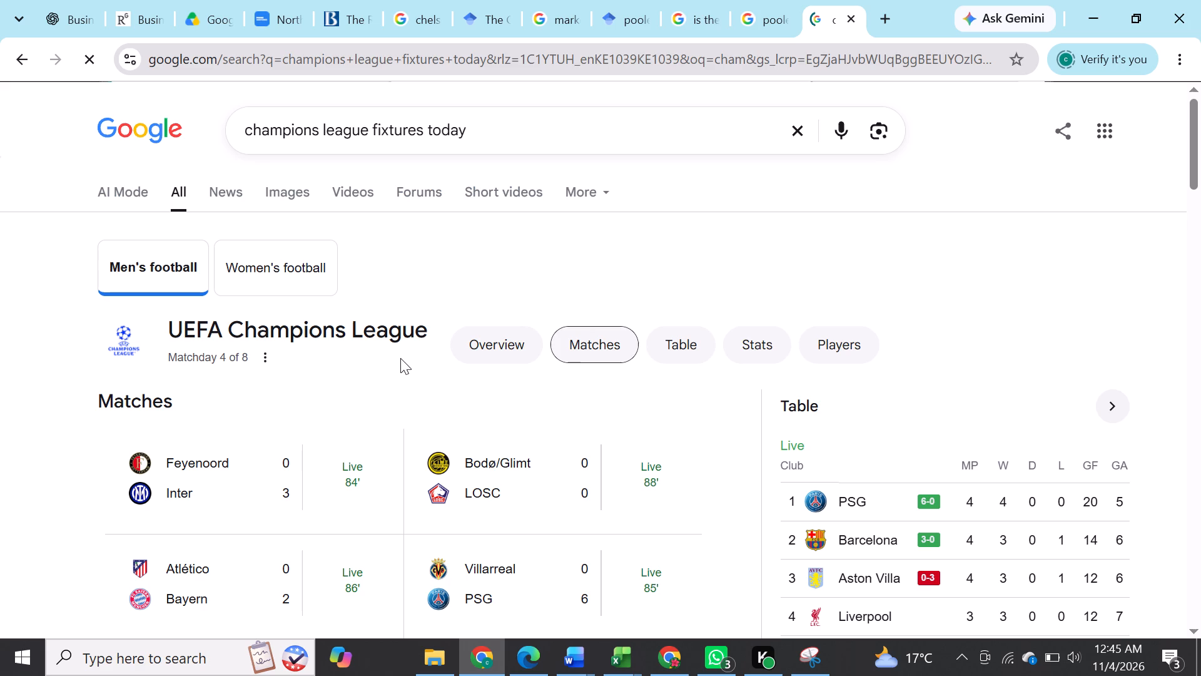
scroll(400, 358, down, 4)
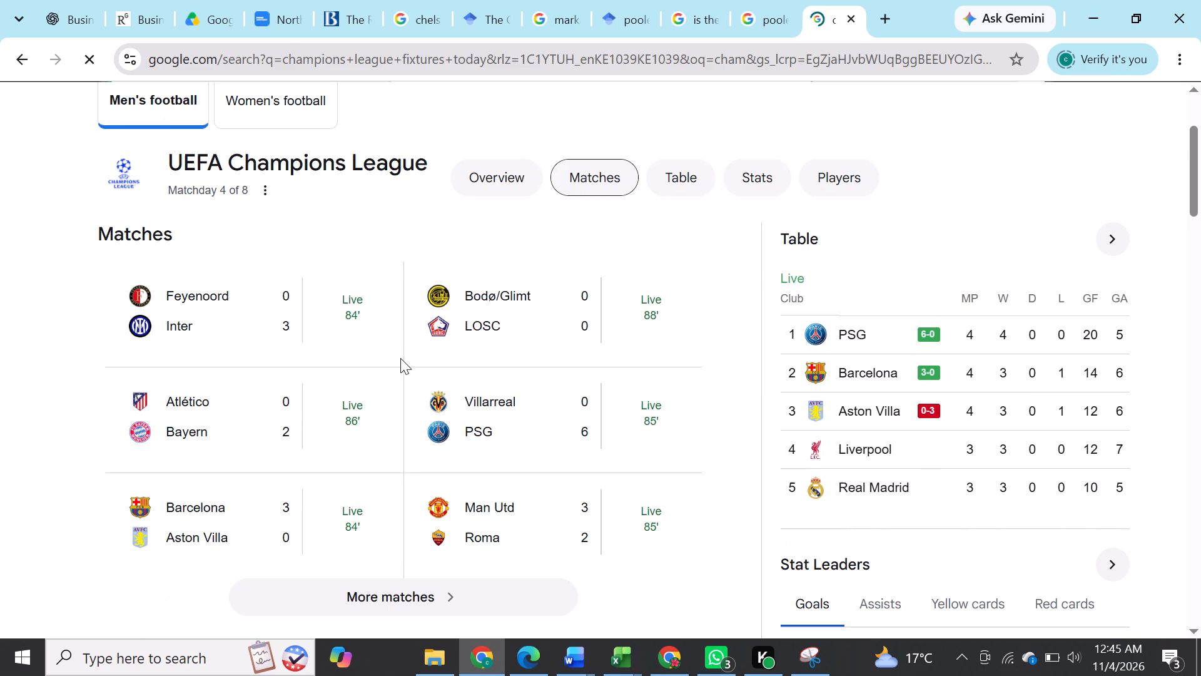
scroll(400, 358, down, 1)
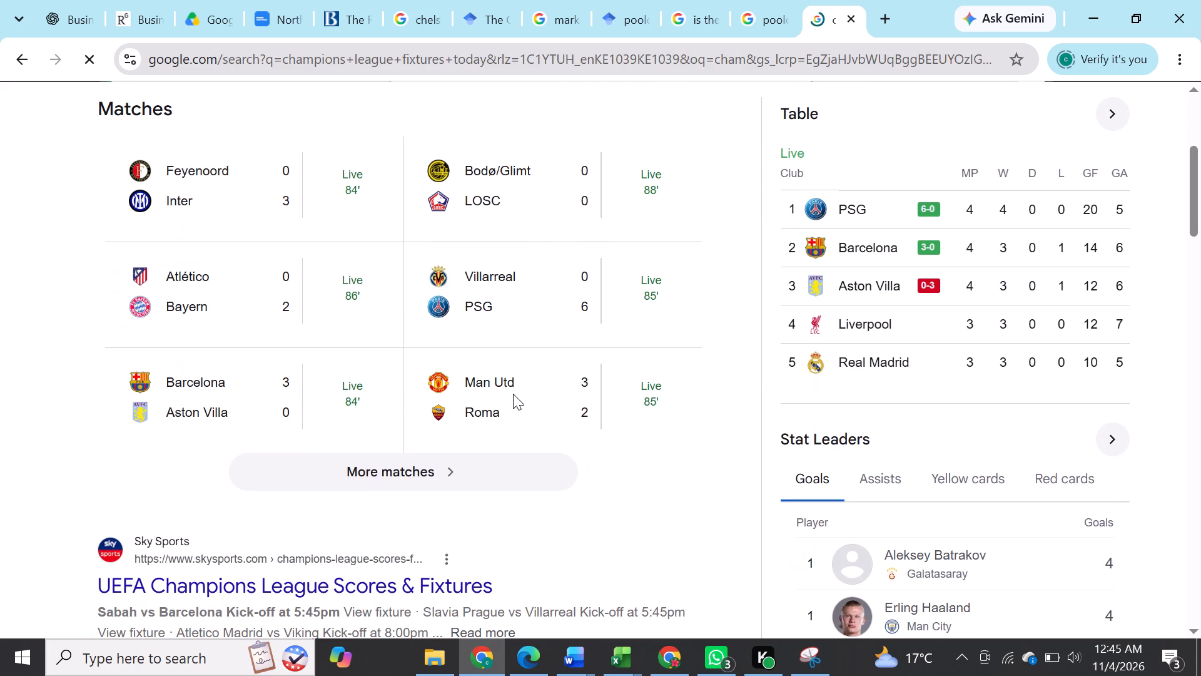
click(508, 395)
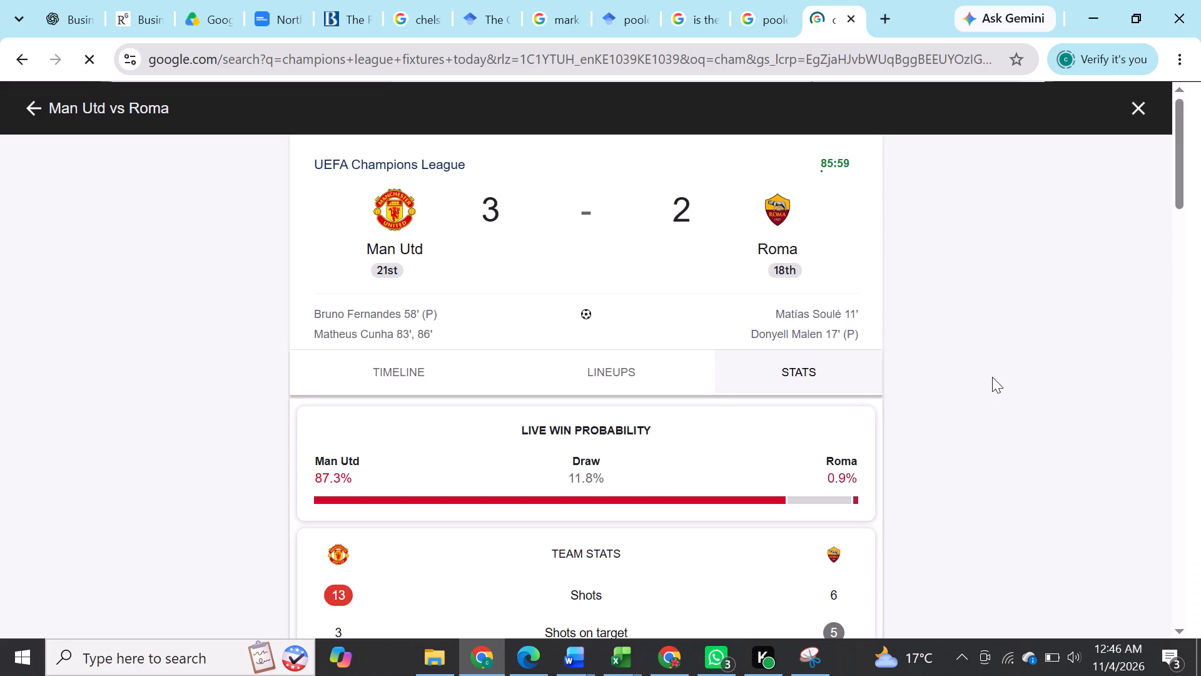
scroll(969, 419, down, 1)
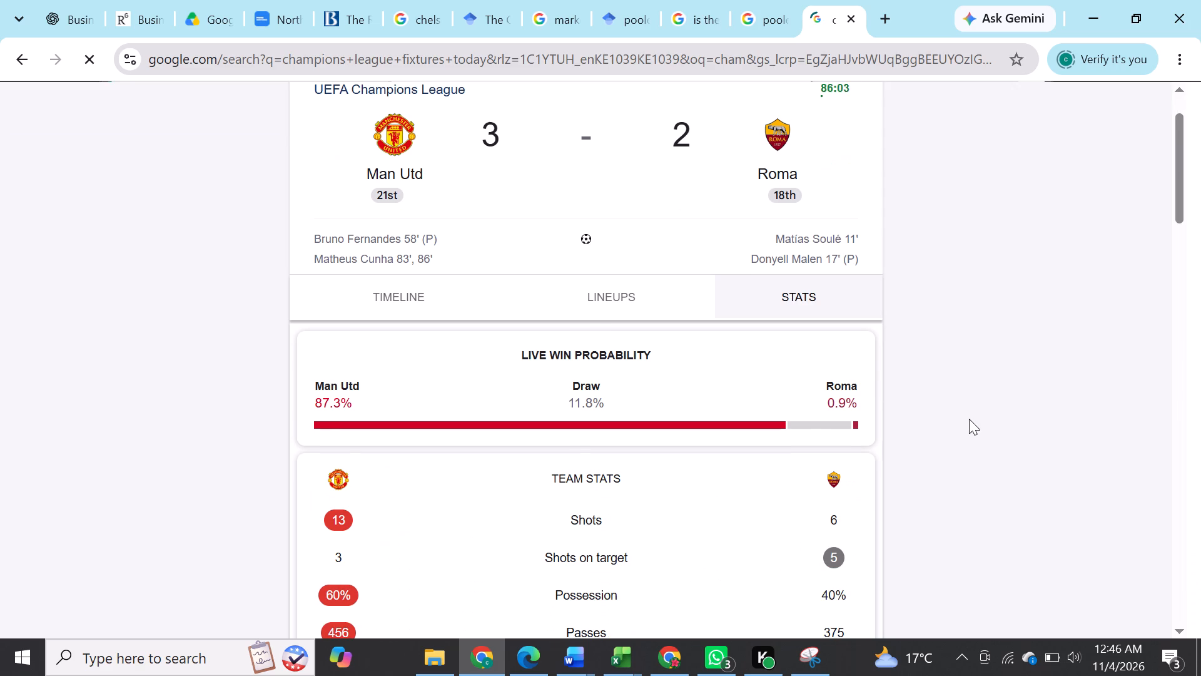
scroll(969, 419, up, 1)
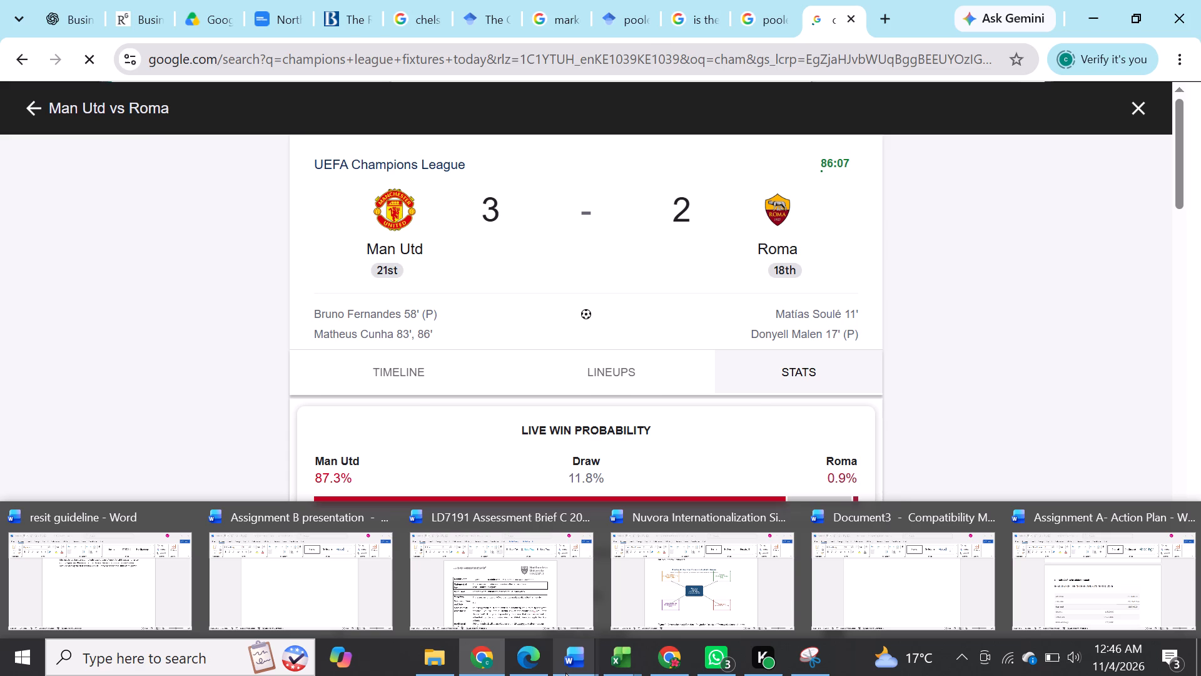
Close the LD7191 Assessment Brief C document in Word.
click(587, 513)
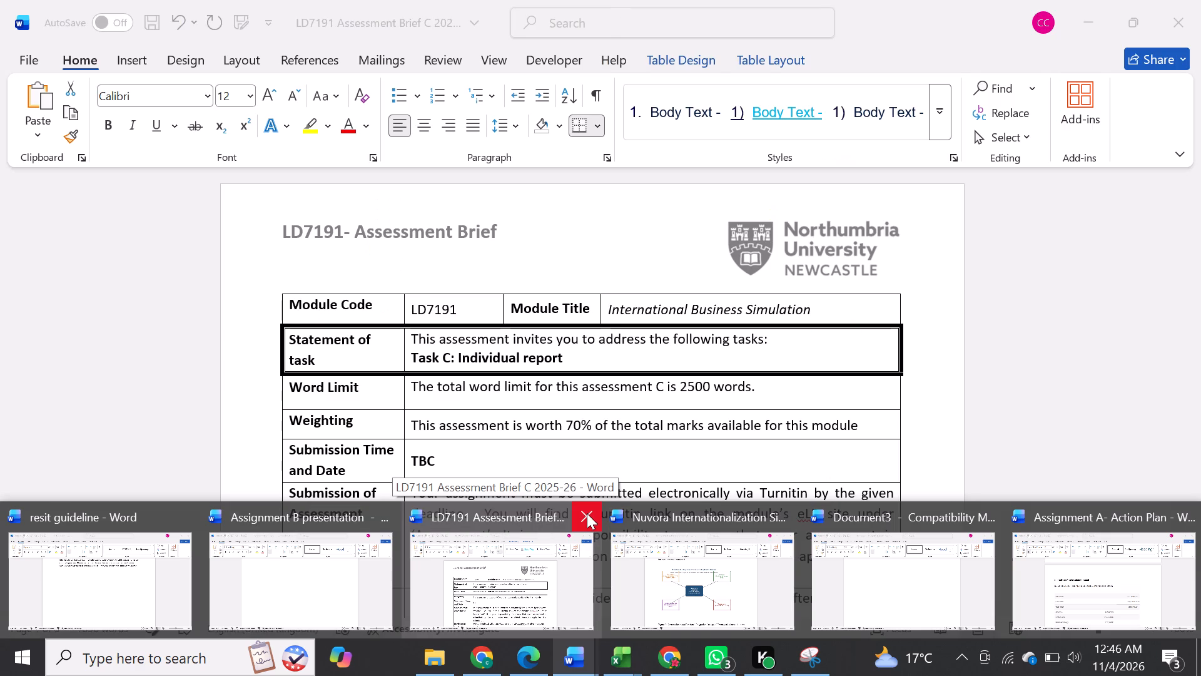
Cancel closing the Assignment B presentation document and review its notes from the end back up to the Mission heading.
click(457, 517)
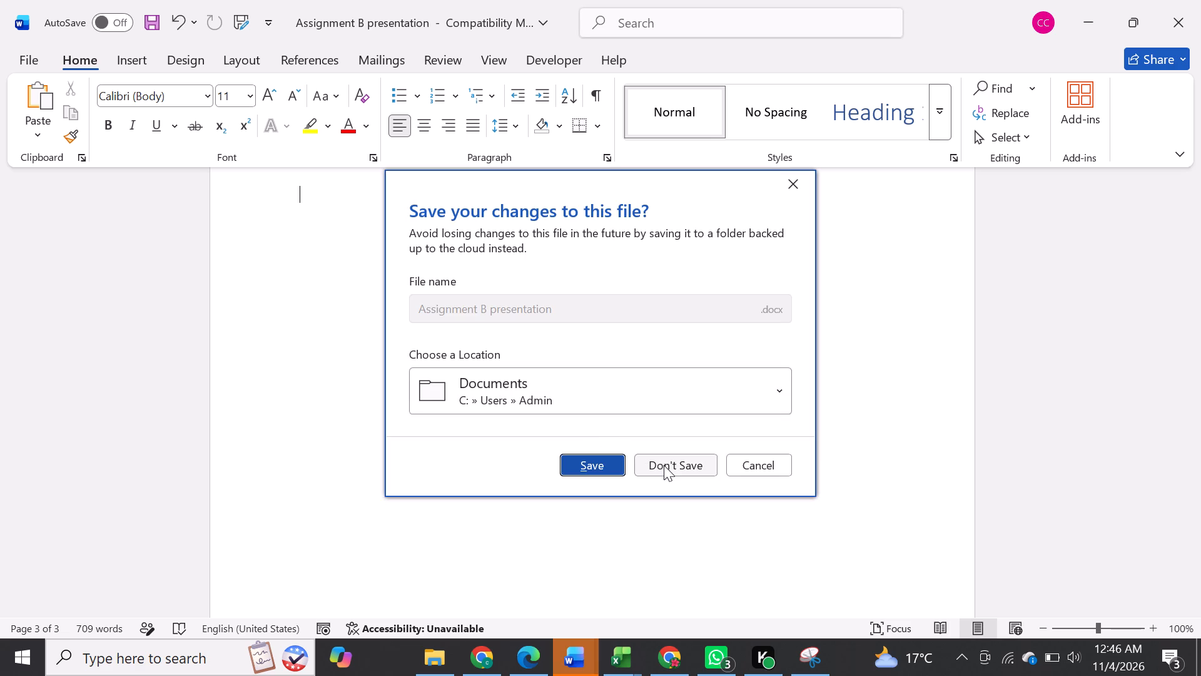
click(792, 182)
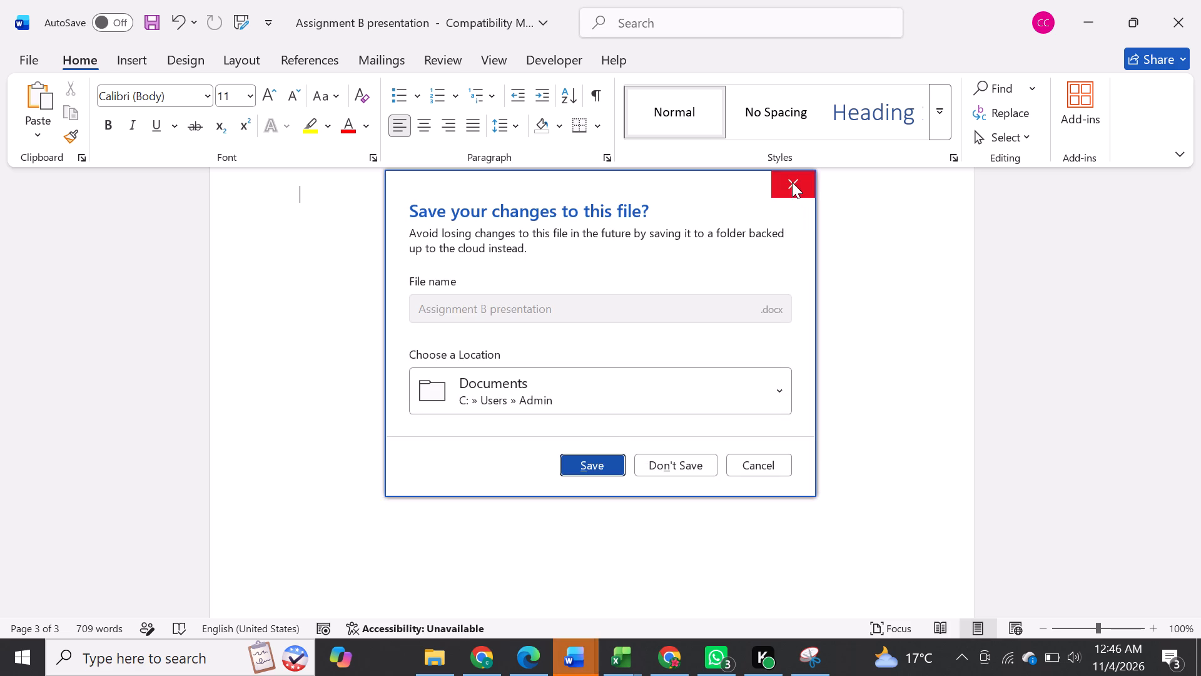
click(578, 270)
scroll(578, 270, up, 6)
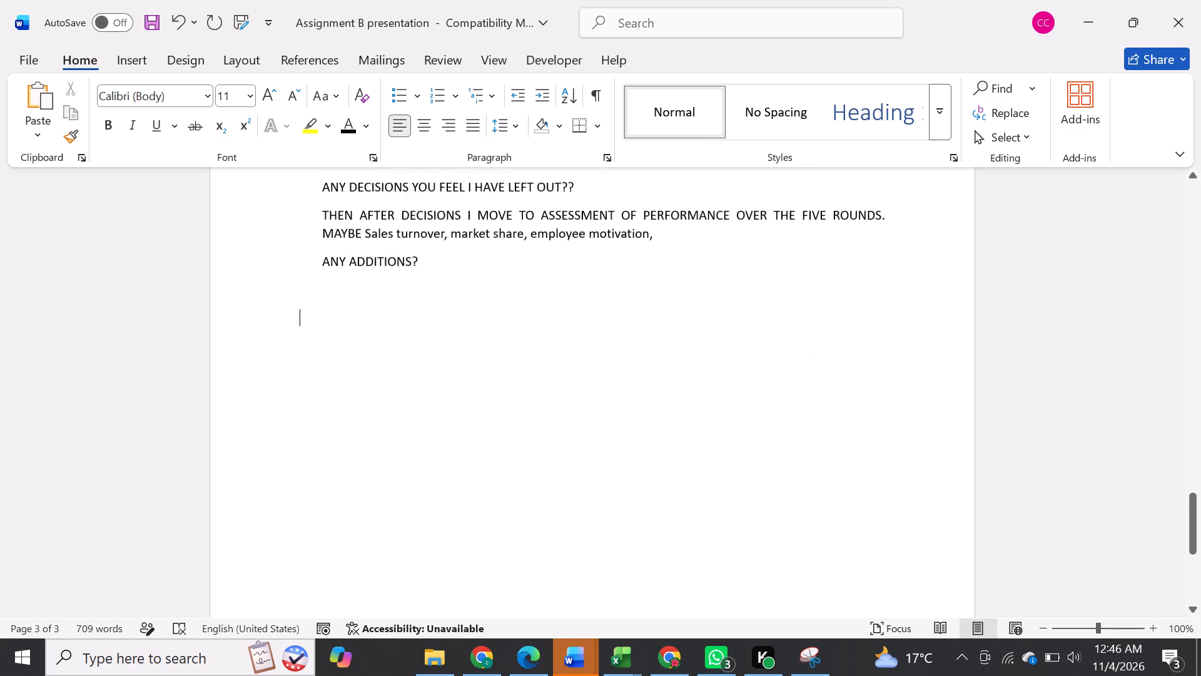
scroll(578, 270, up, 5)
scroll(578, 270, up, 16)
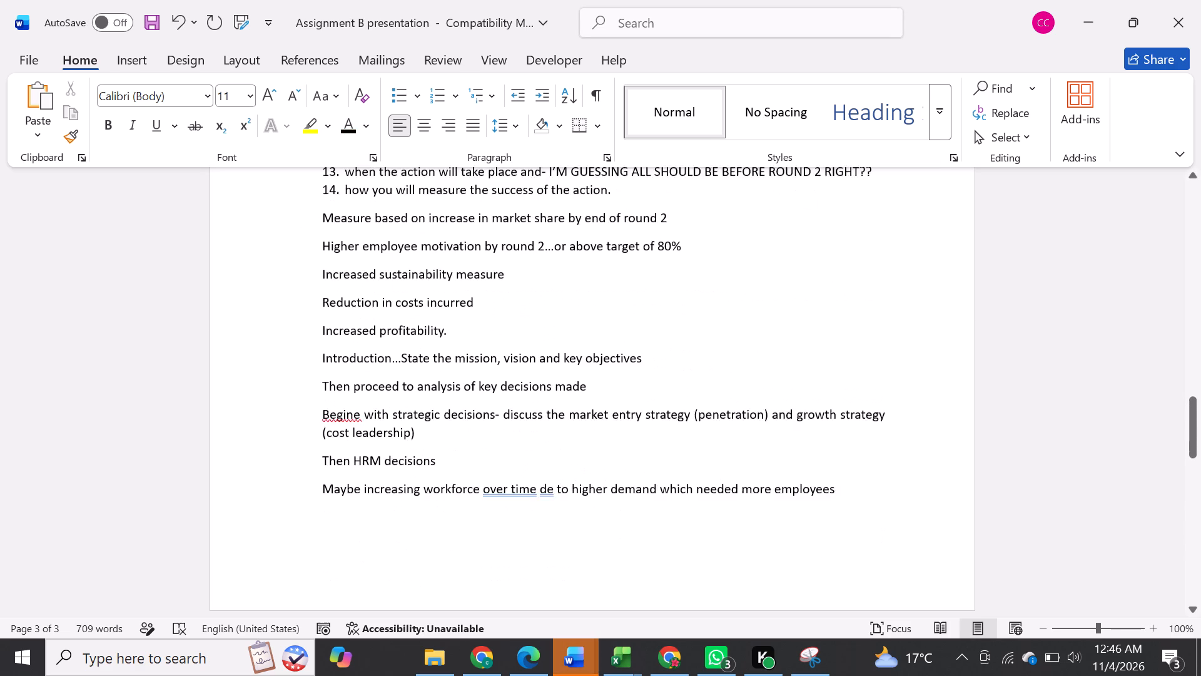
scroll(578, 270, up, 17)
scroll(578, 270, up, 20)
scroll(578, 270, up, 11)
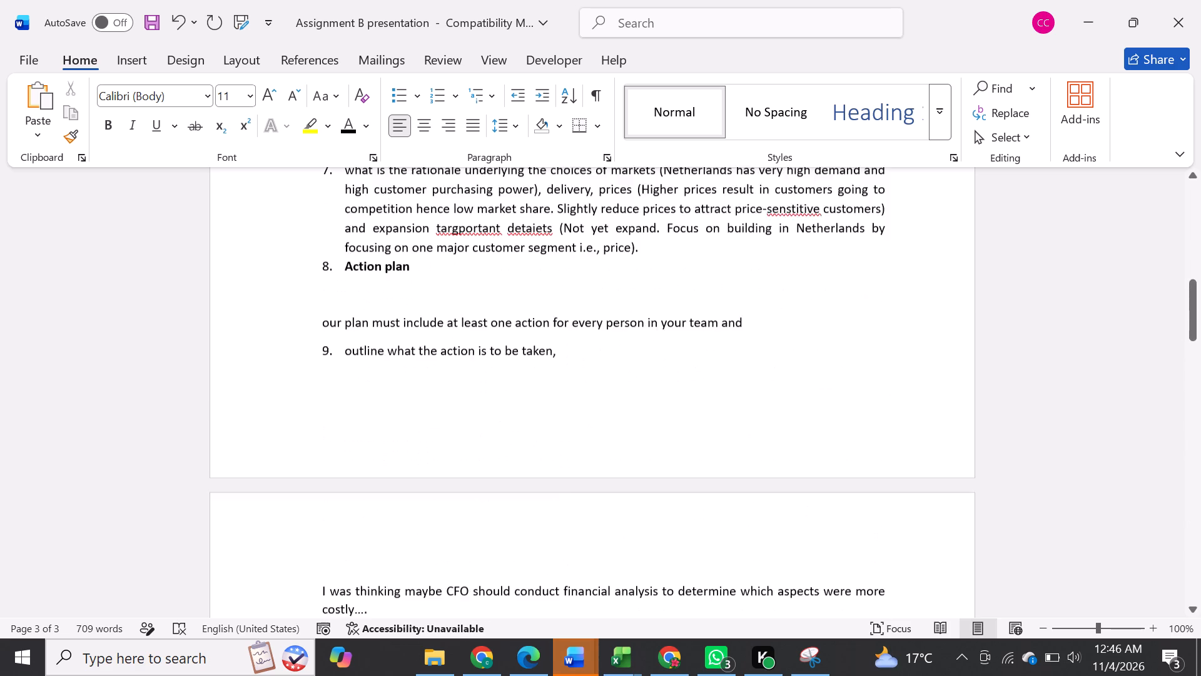
scroll(578, 270, up, 20)
scroll(578, 270, up, 17)
scroll(578, 270, up, 4)
scroll(470, 555, up, 1)
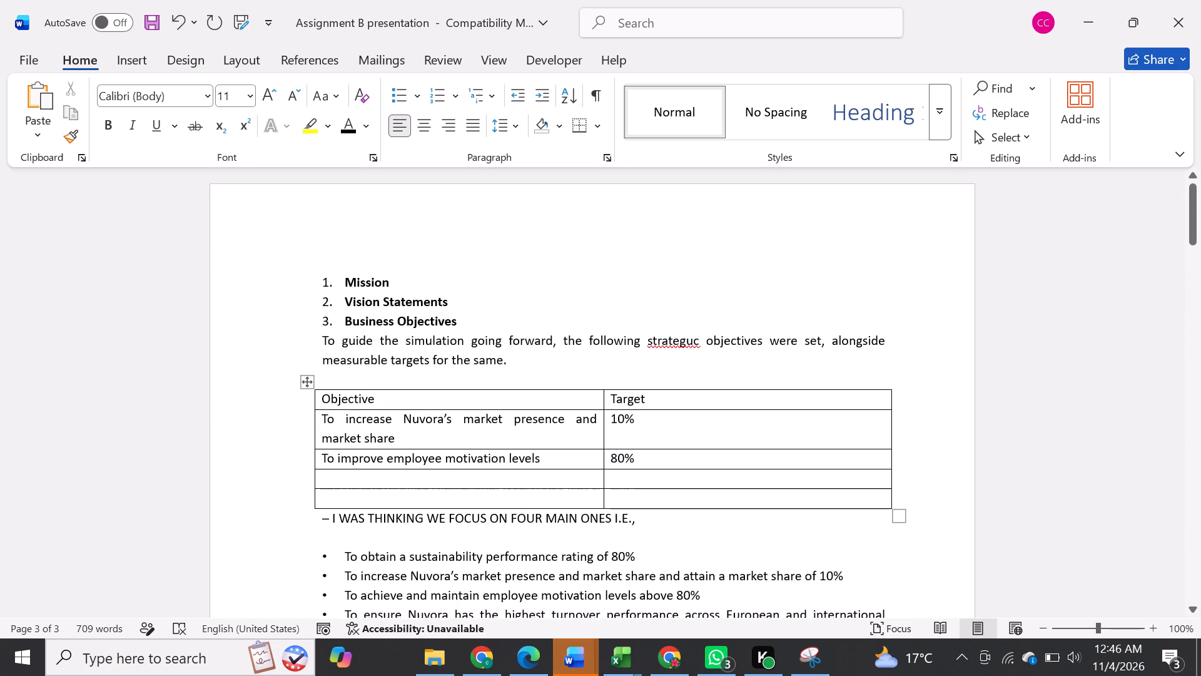
Return to the Assignment A action plan and add the caption "Appendix 3: Competitor cost analysis" below the Appendix 2 cost table.
click(472, 662)
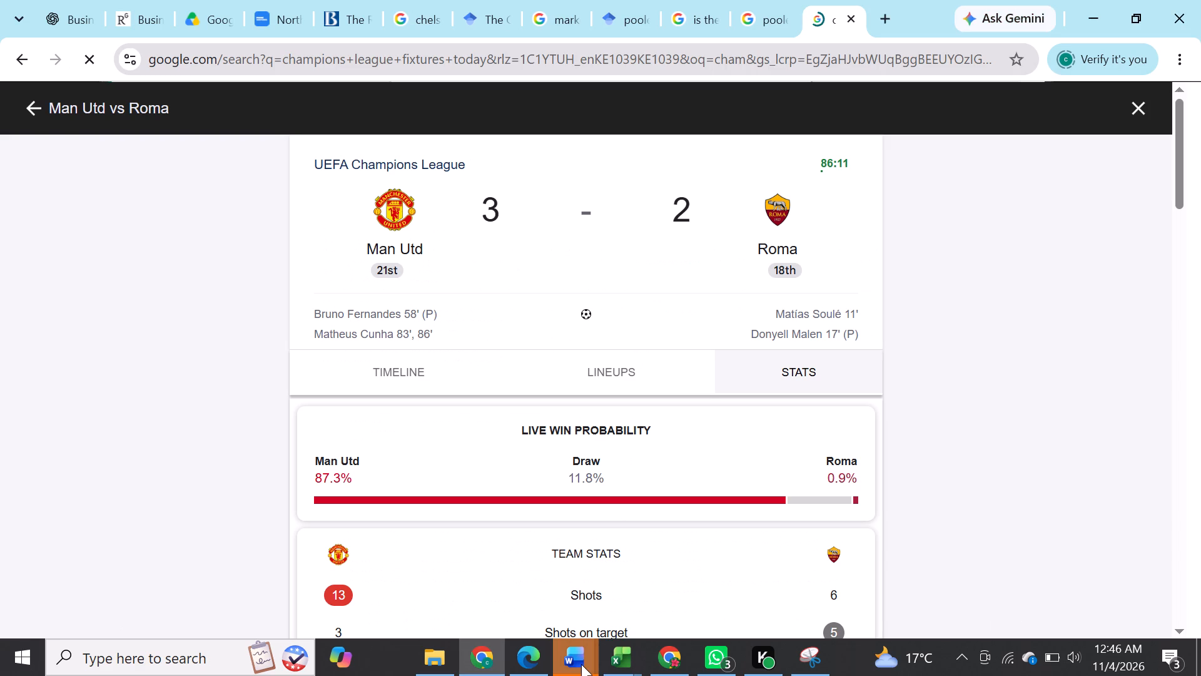
click(918, 583)
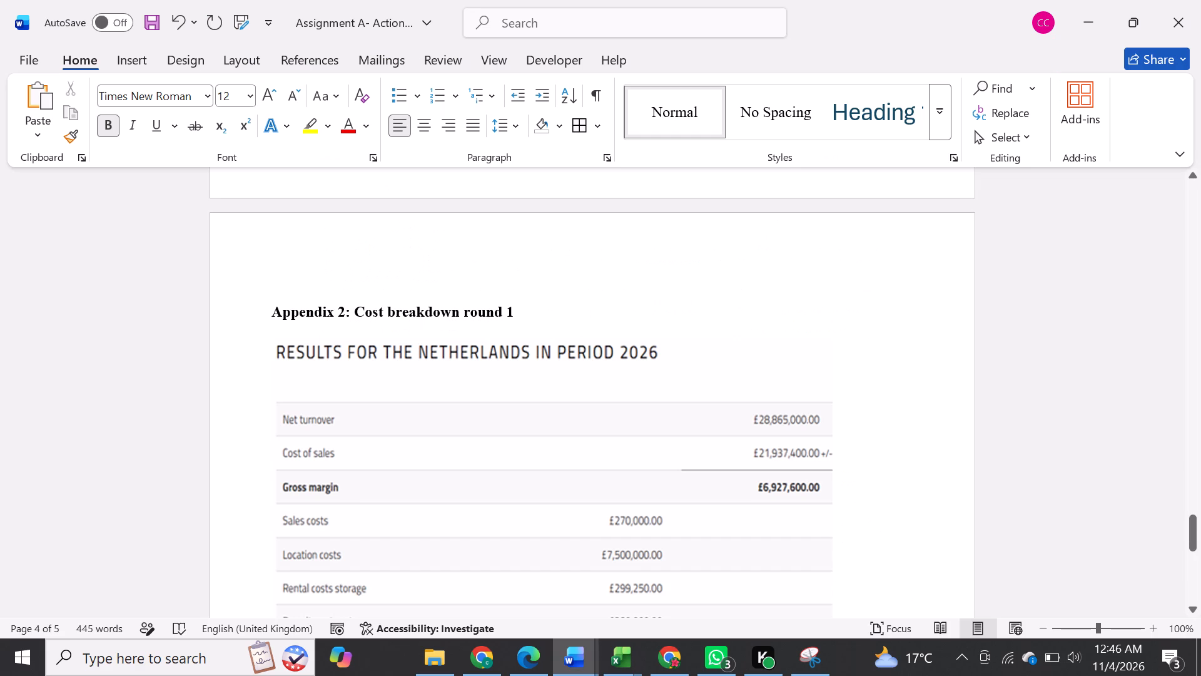
scroll(881, 370, down, 4)
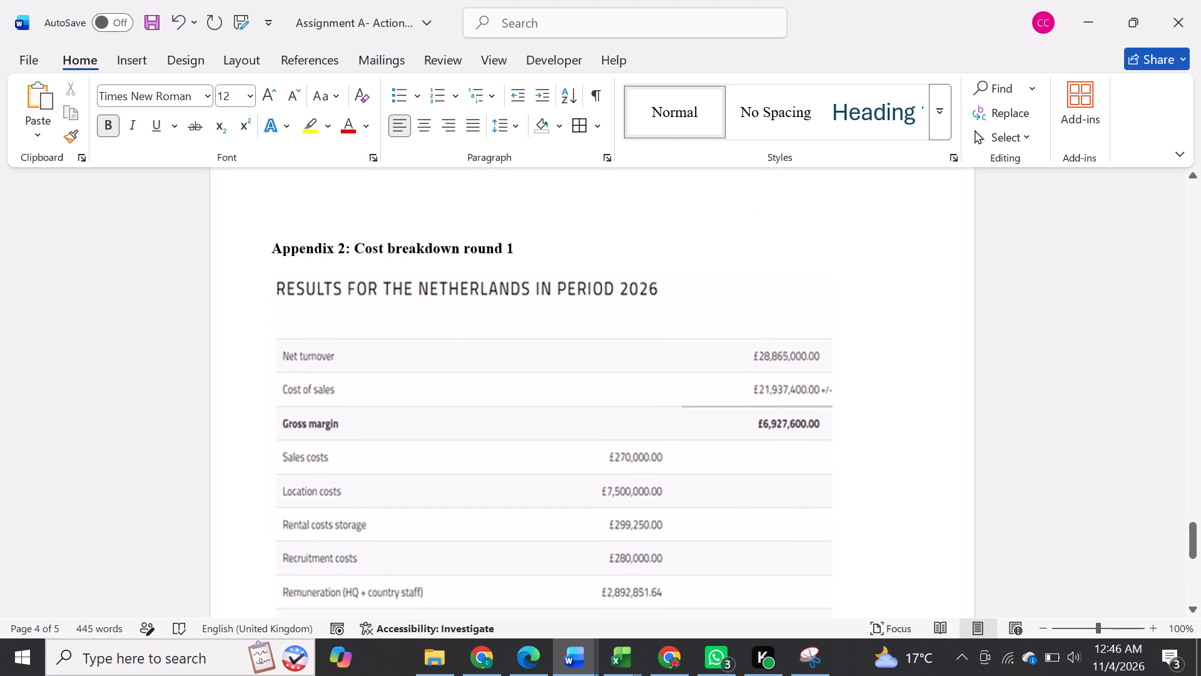
scroll(881, 370, down, 2)
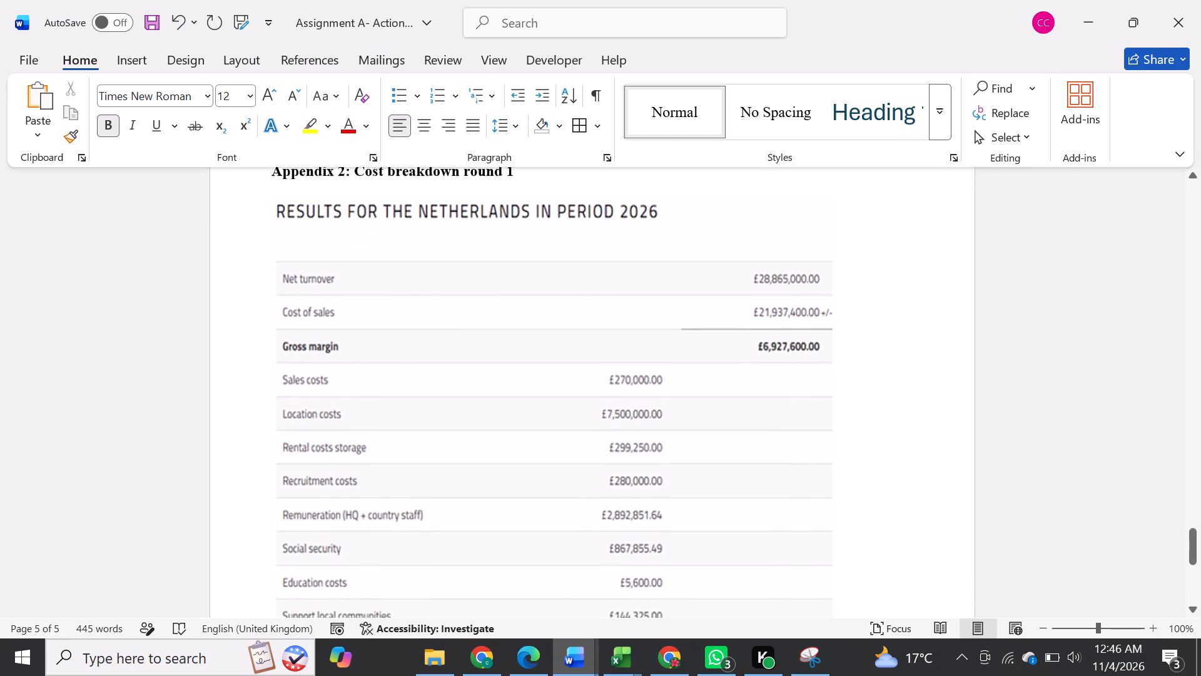
scroll(881, 370, down, 10)
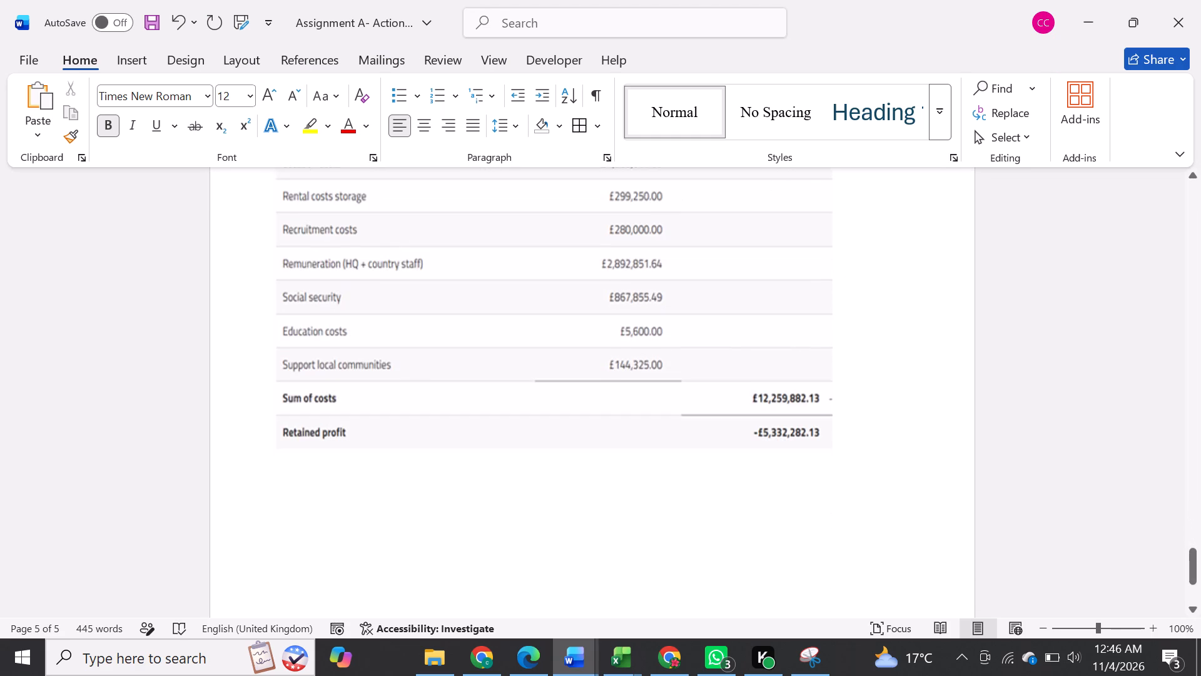
scroll(881, 370, down, 2)
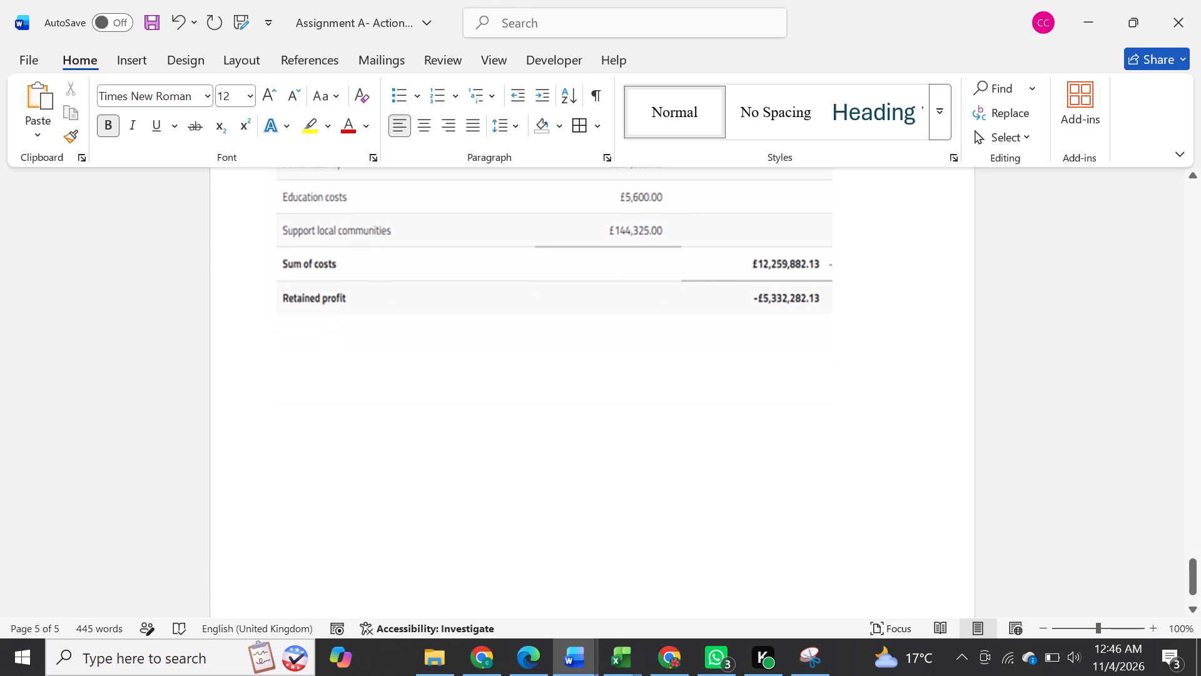
click(317, 348)
key(Return)
text(ppendic)
key(BackSpace)
text(x 3:)
key(space)
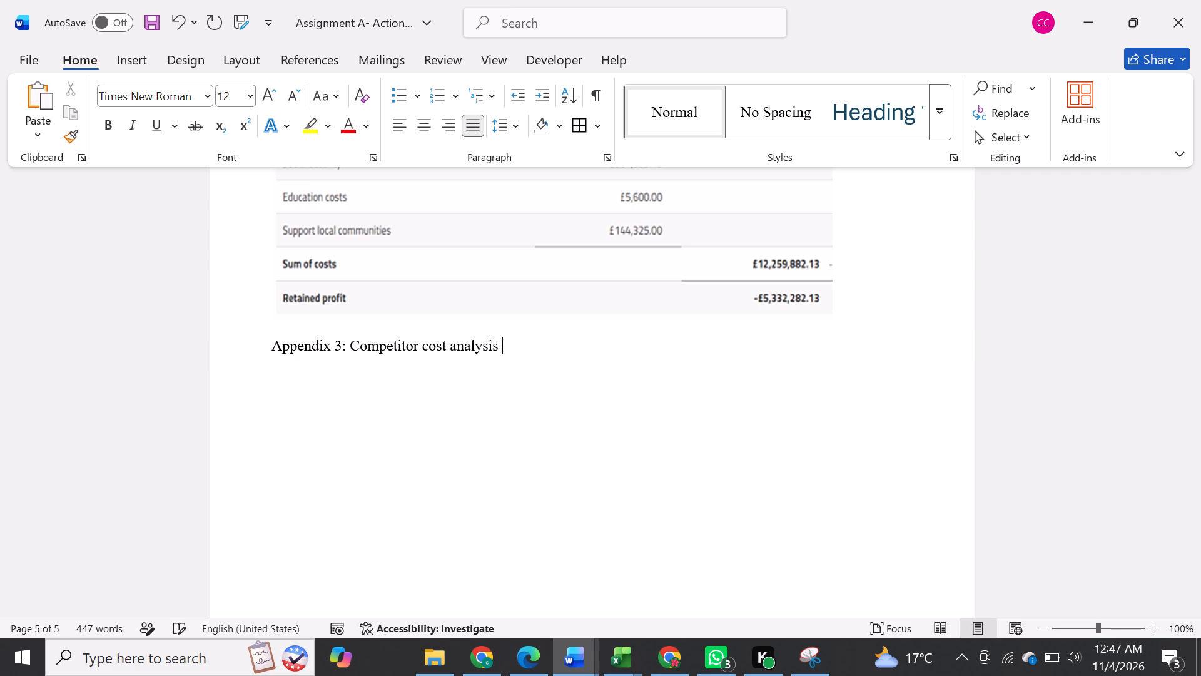
Make the "Appendix 3: Competitor cost analysis" caption bold.
click(238, 347)
key(ctrl+b)
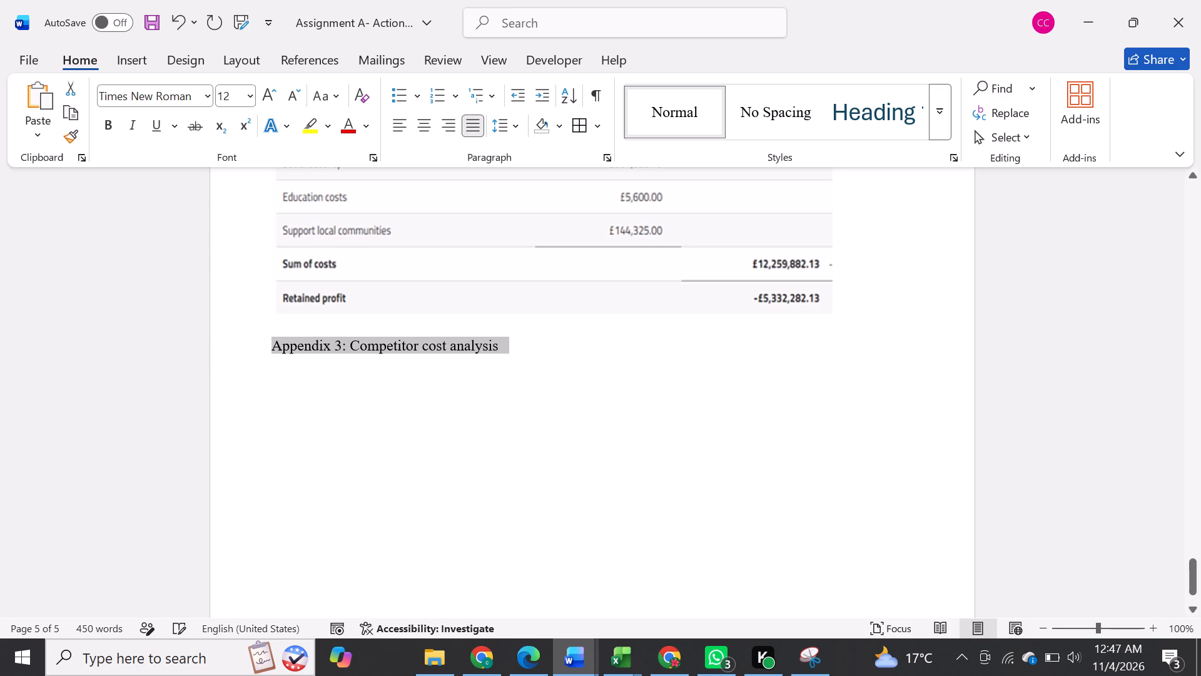
click(535, 342)
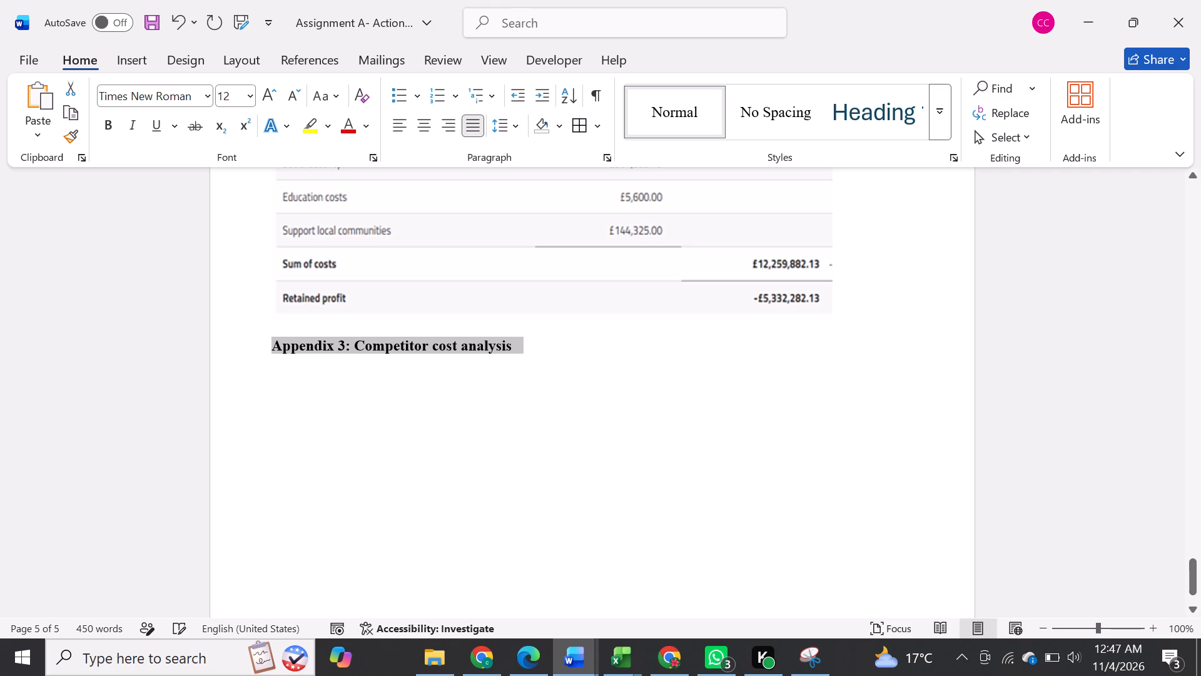
click(477, 442)
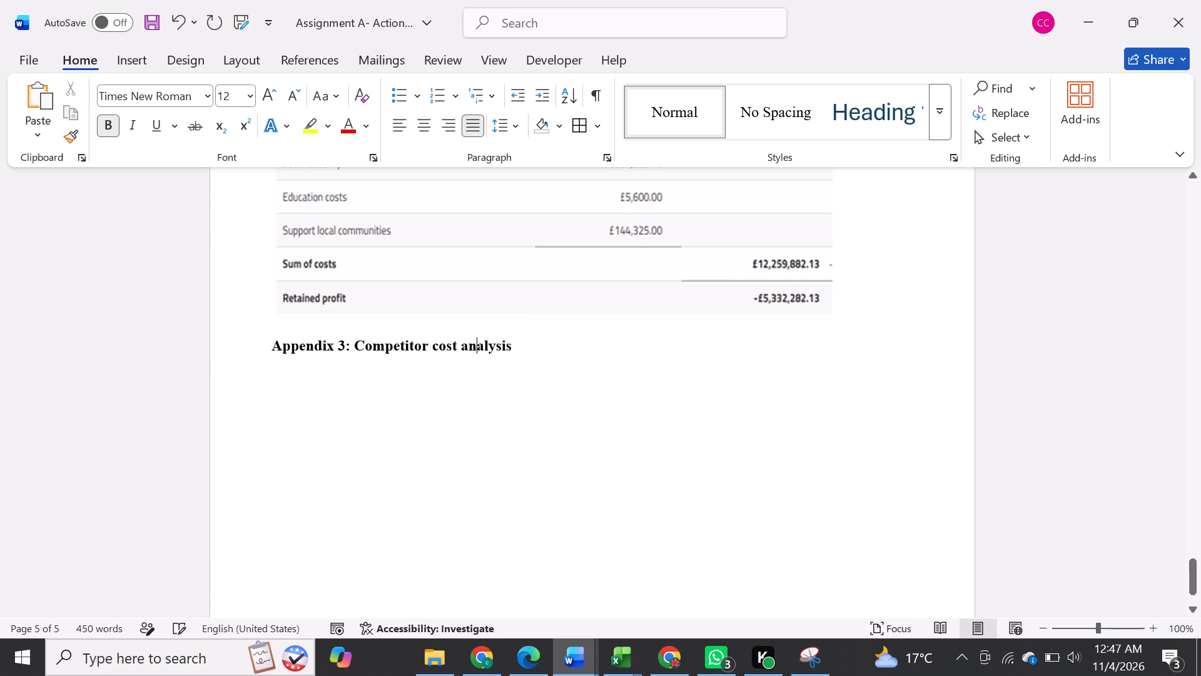
Switch to Chrome and check the Man Utd vs Roma match stats.
click(488, 656)
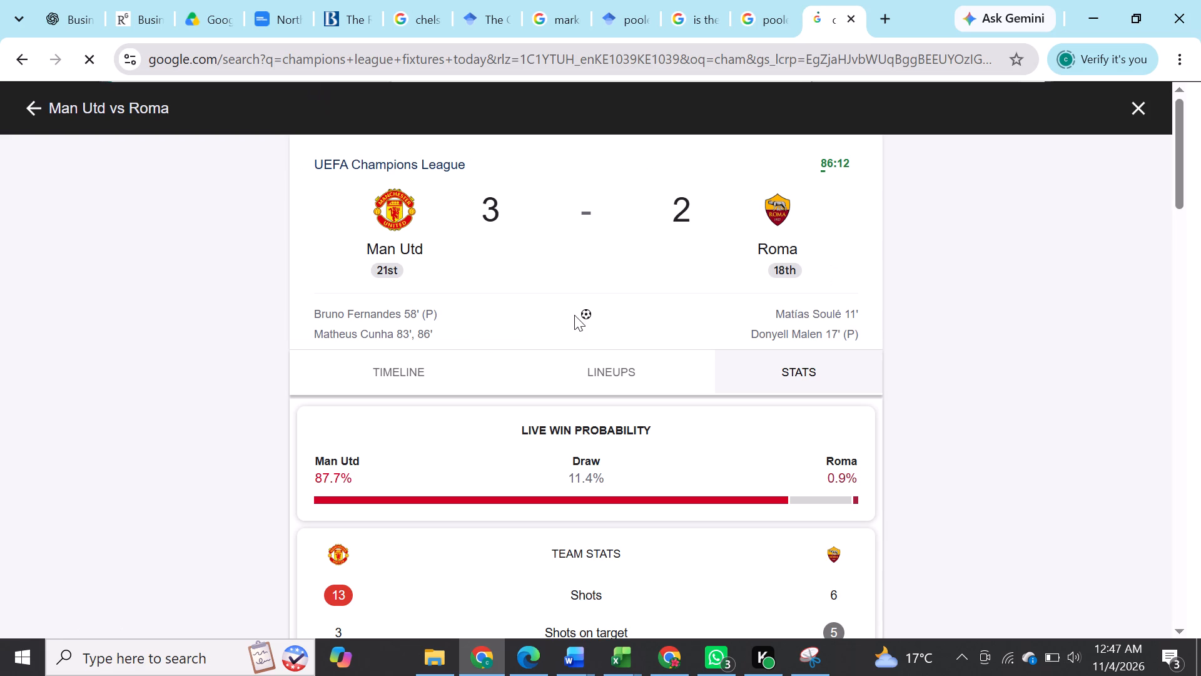
scroll(542, 318, down, 5)
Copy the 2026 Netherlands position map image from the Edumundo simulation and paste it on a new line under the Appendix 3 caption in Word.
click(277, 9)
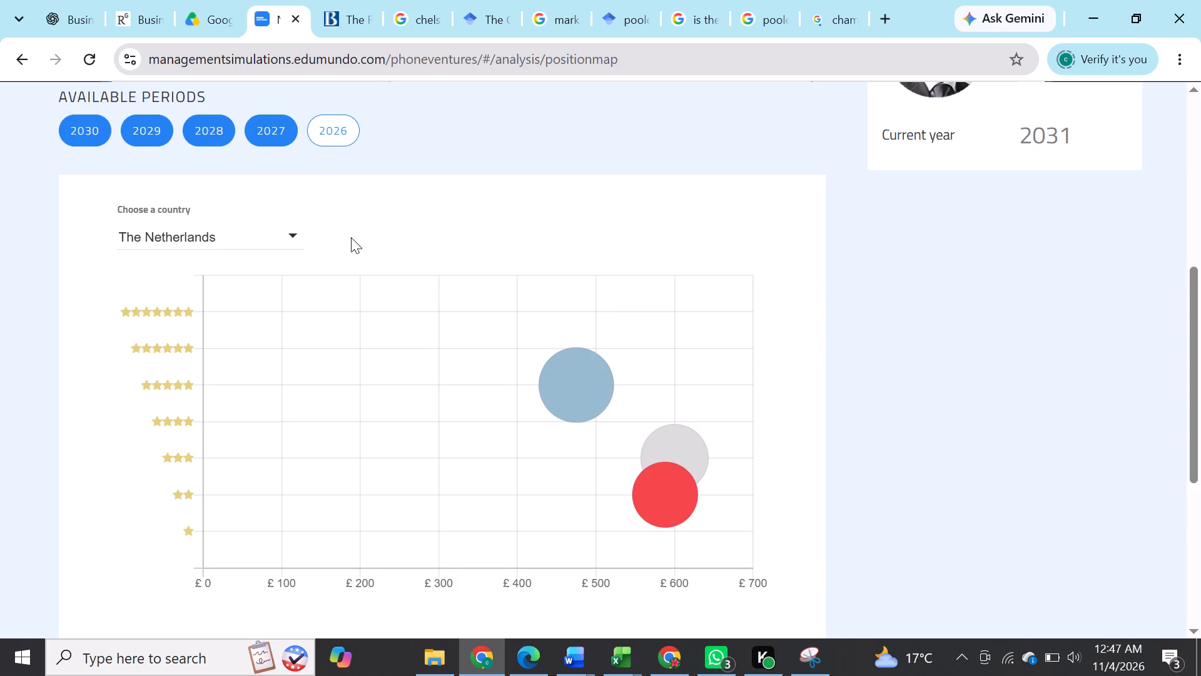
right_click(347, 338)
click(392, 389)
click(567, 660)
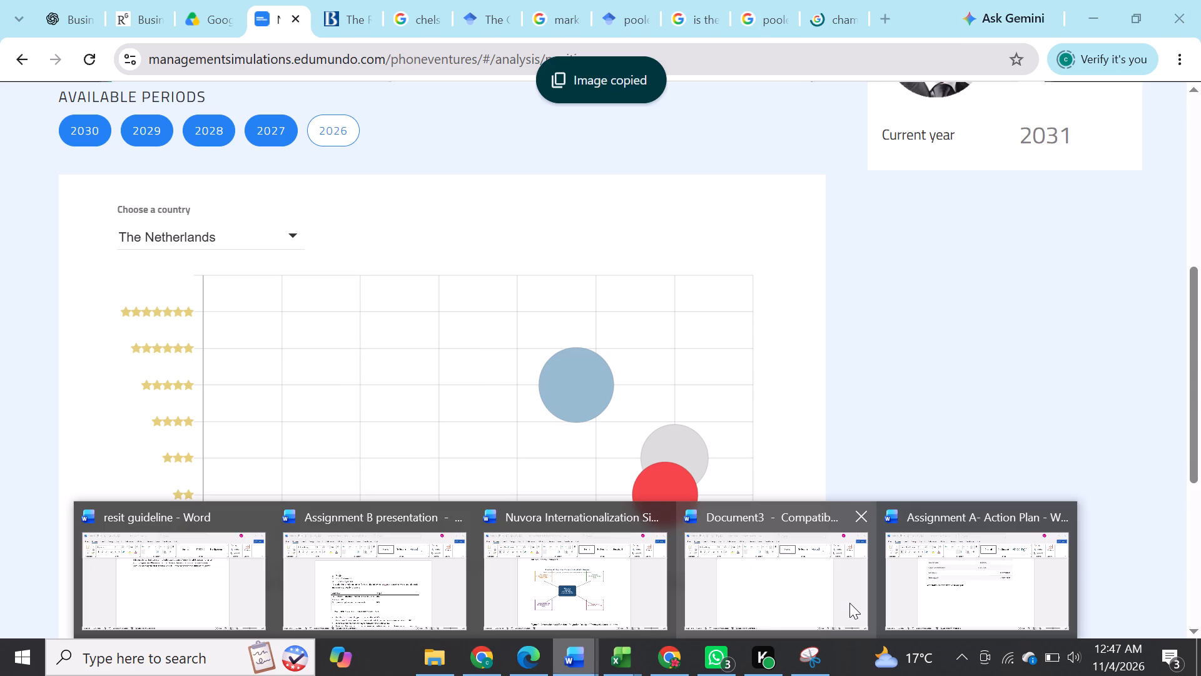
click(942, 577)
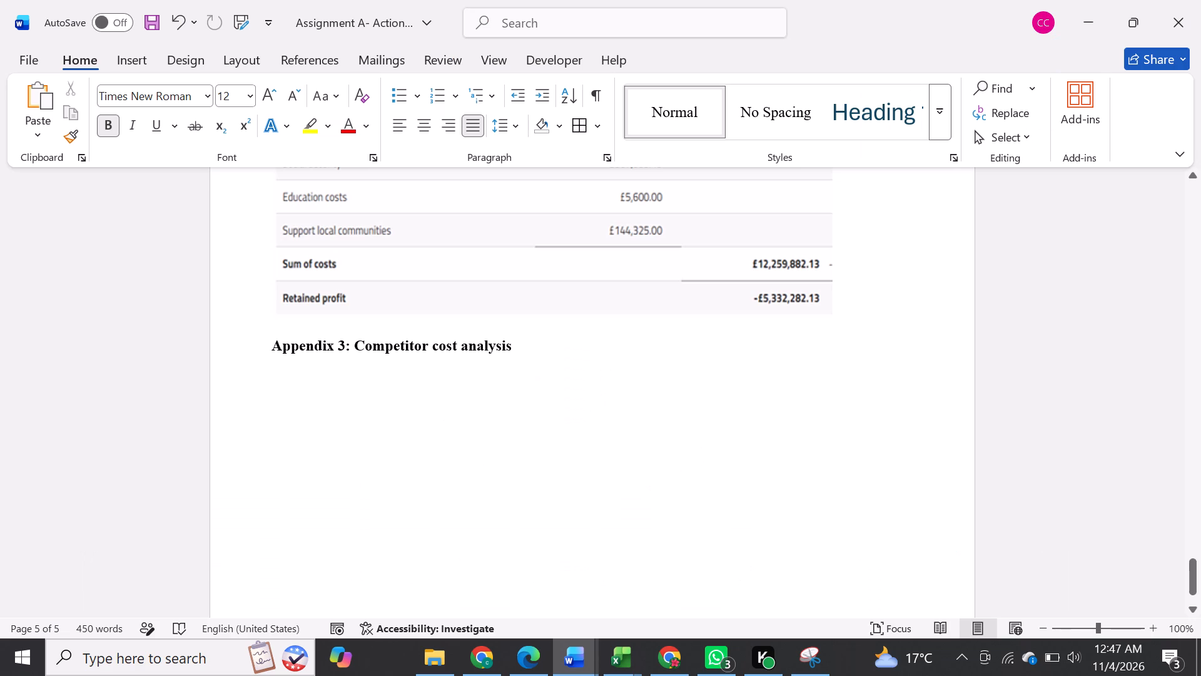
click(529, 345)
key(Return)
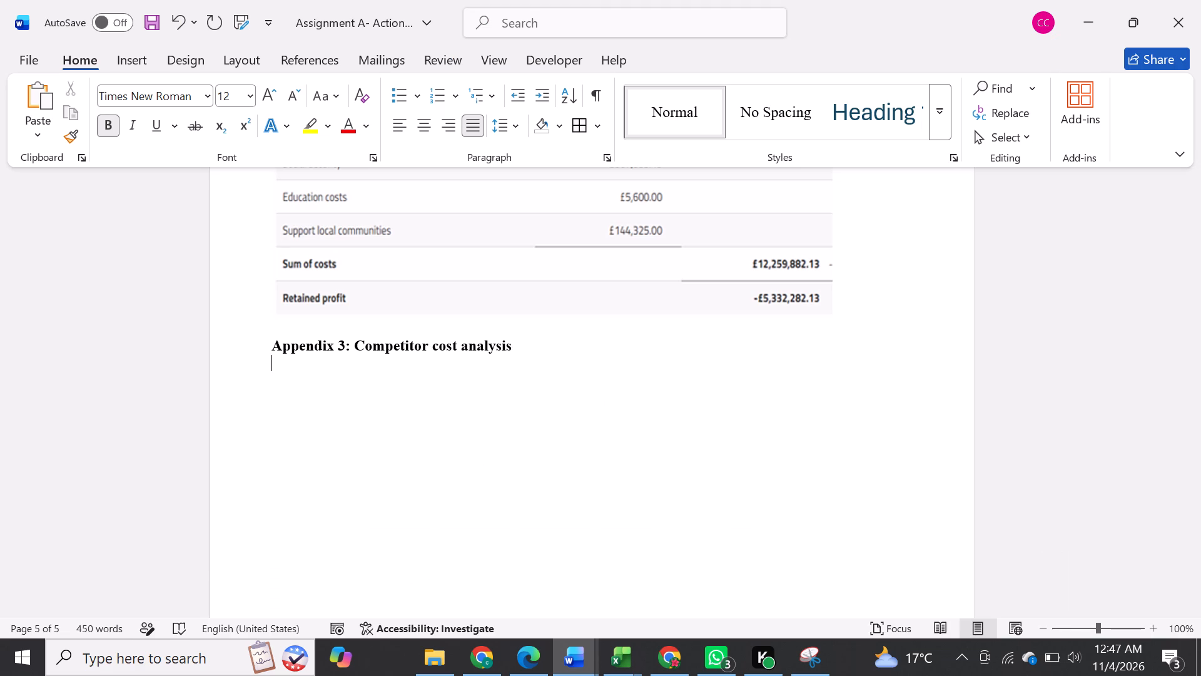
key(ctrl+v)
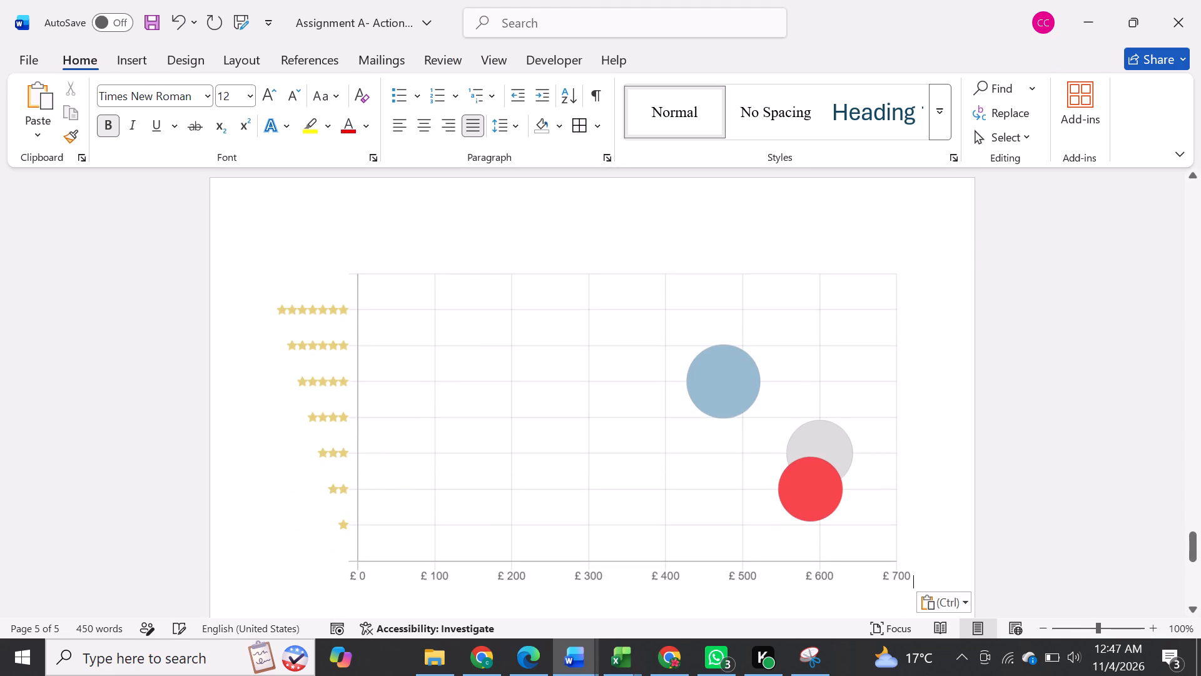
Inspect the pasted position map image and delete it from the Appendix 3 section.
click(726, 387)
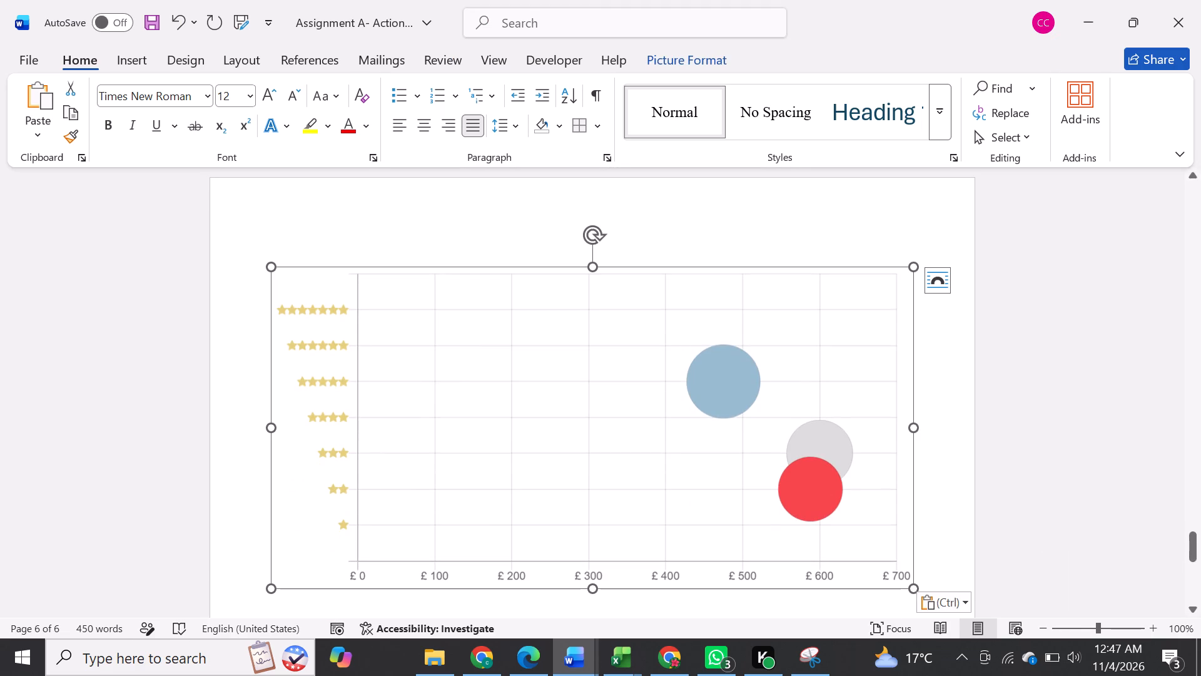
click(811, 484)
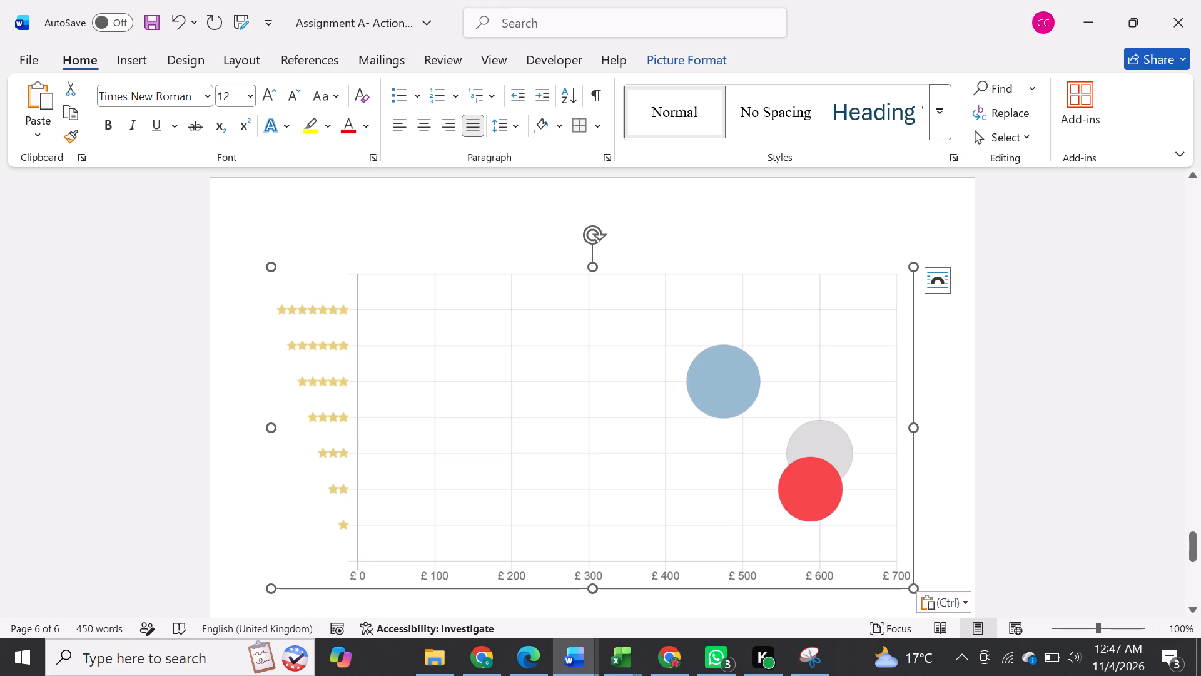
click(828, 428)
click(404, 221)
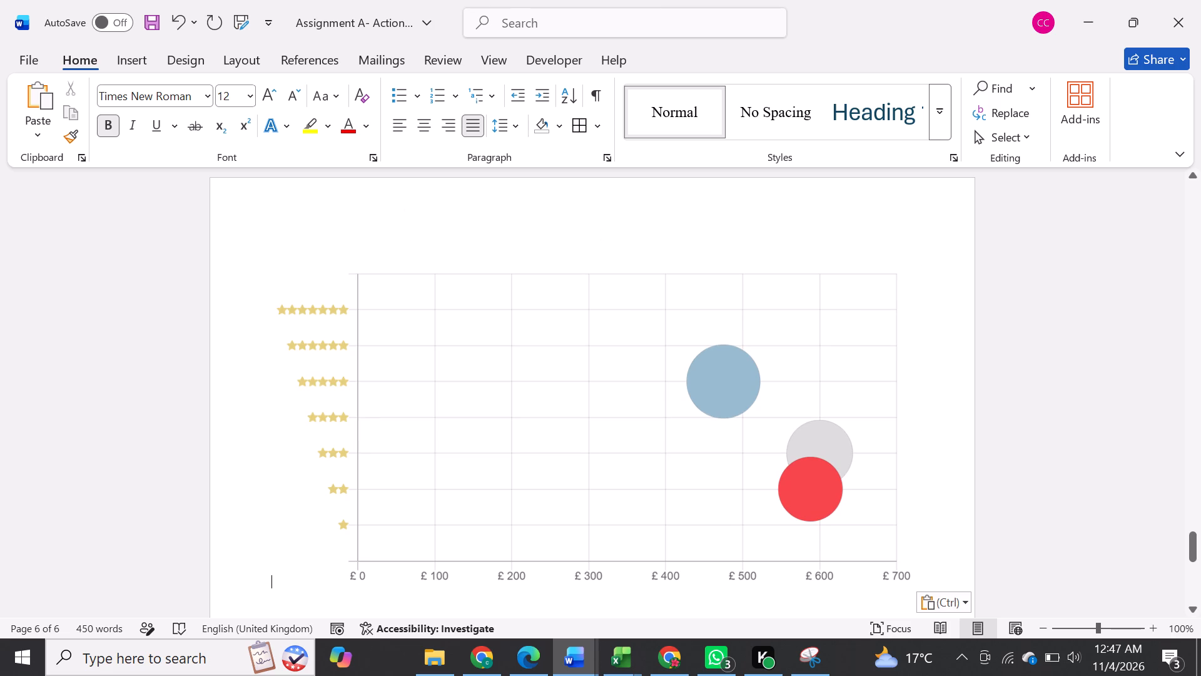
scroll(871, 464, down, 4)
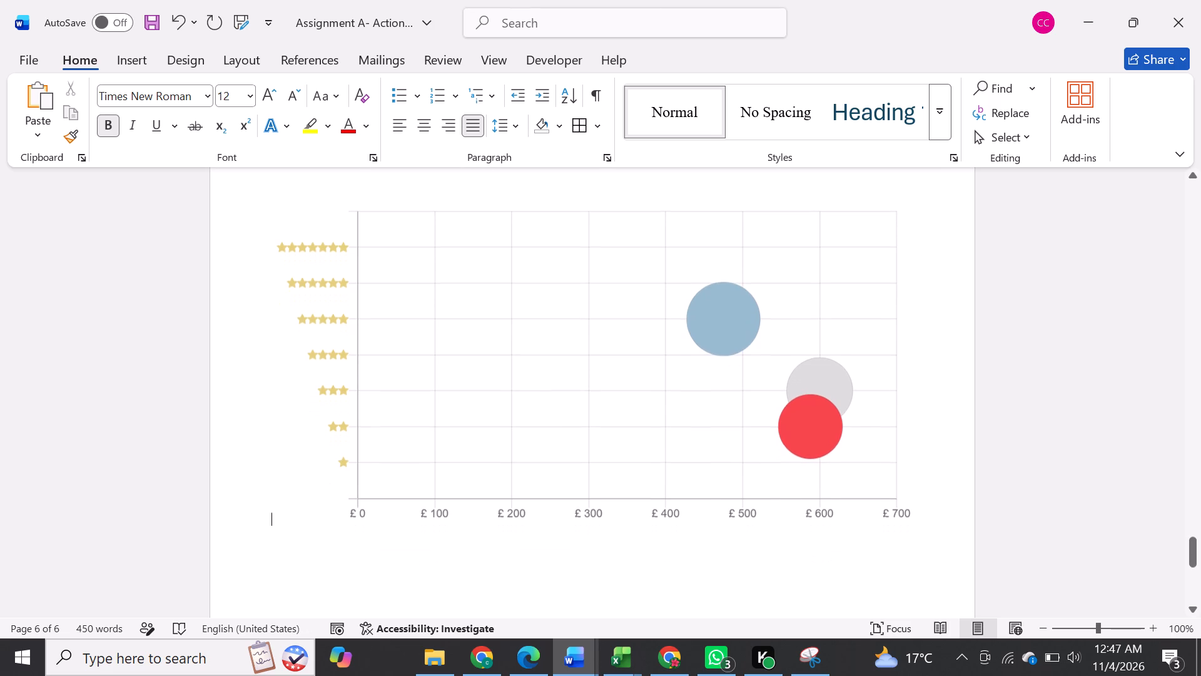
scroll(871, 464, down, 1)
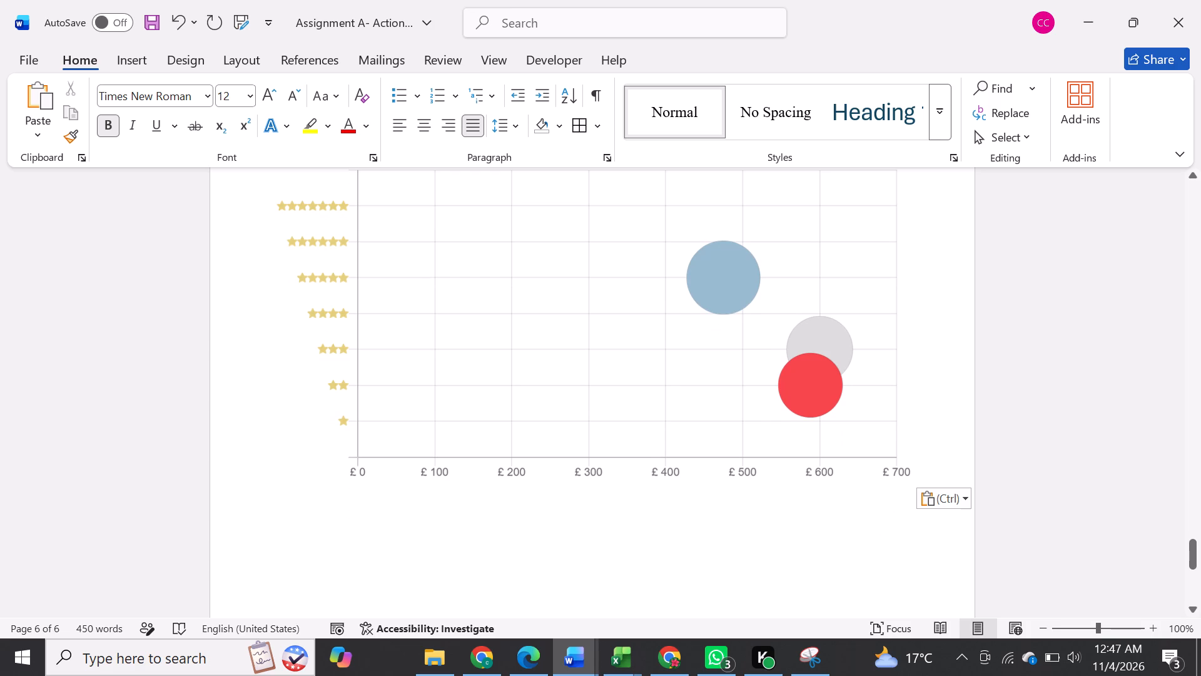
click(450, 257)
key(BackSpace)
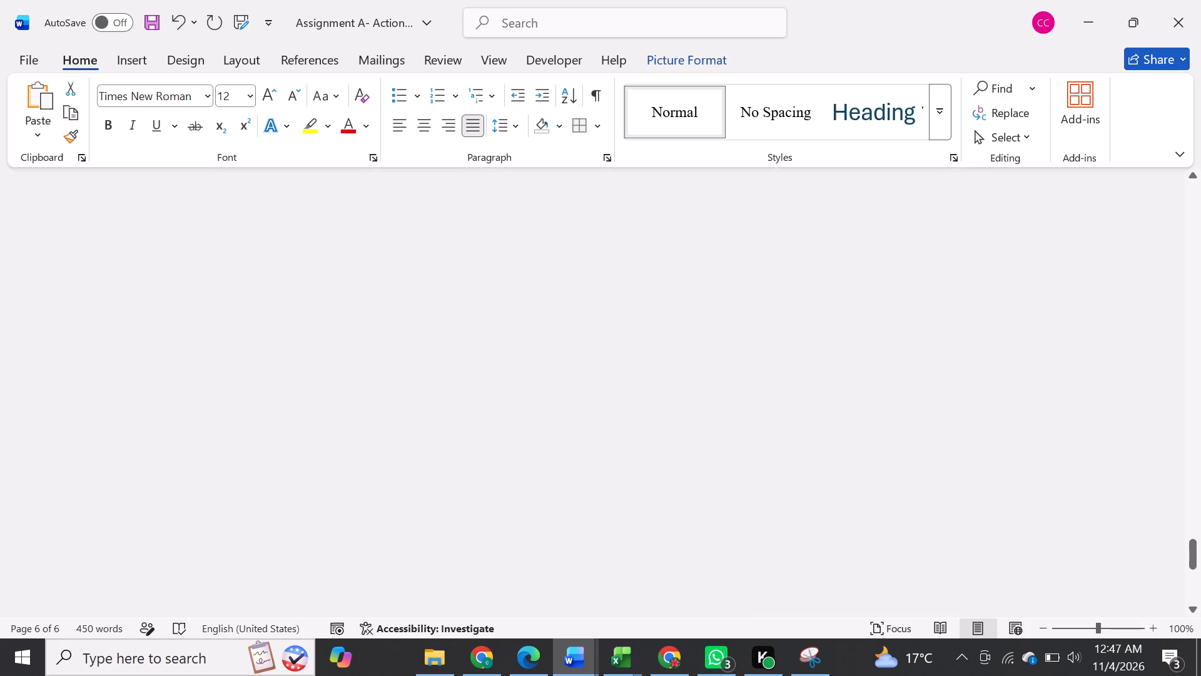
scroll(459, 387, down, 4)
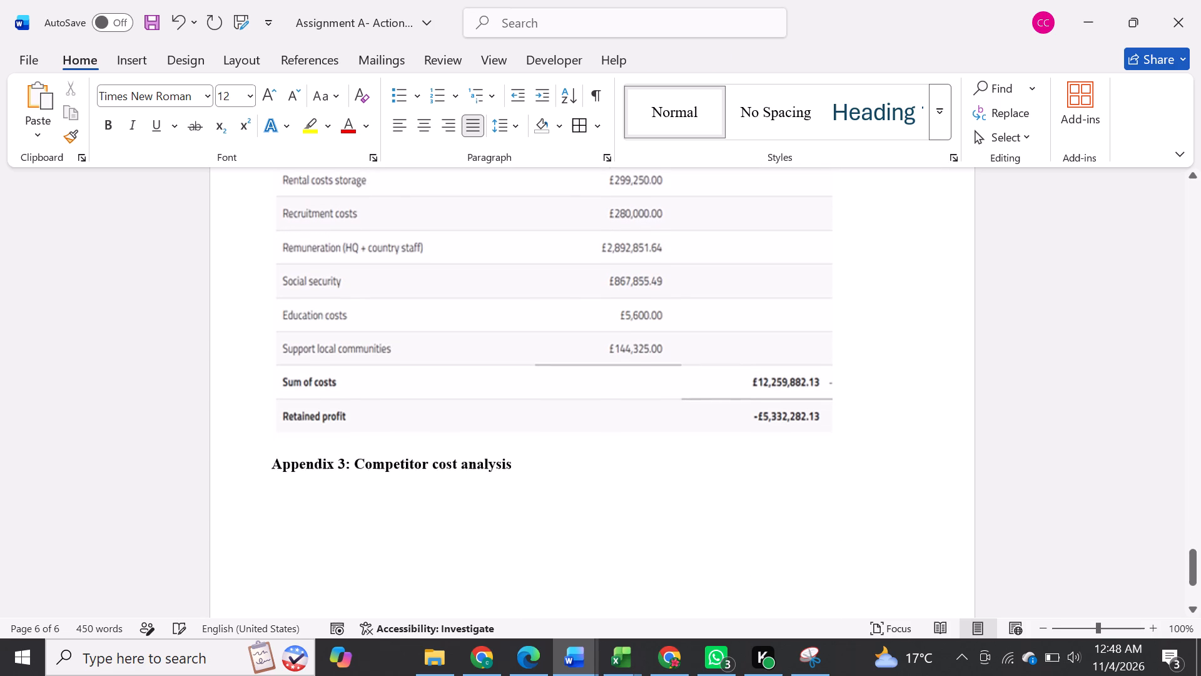
Switch to Chrome and look over the 2026 Netherlands position map in the Edumundo simulation.
click(489, 665)
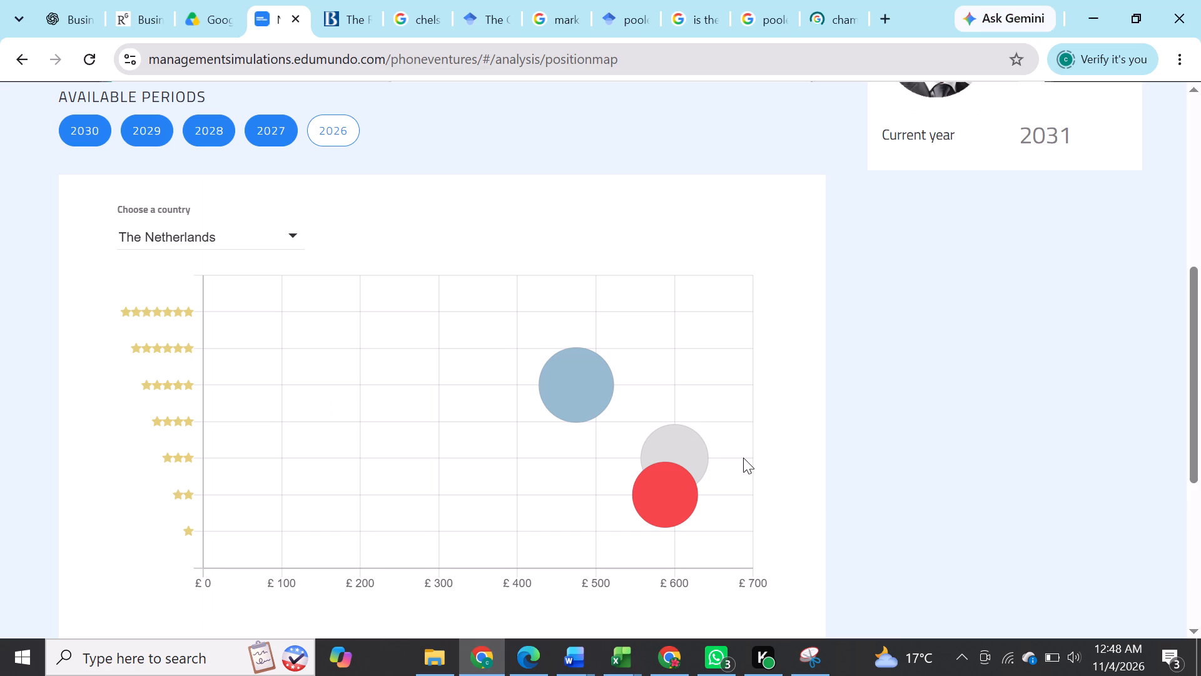
click(856, 381)
scroll(856, 381, down, 4)
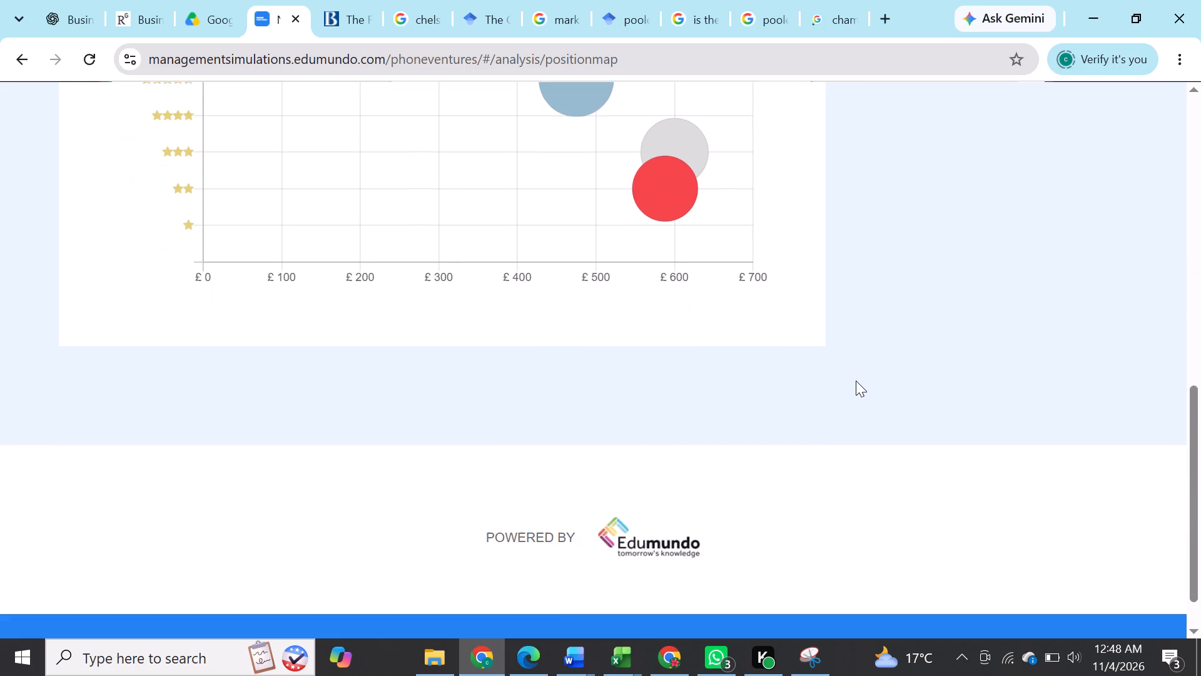
Look through the simulation's Profile and Business Plan sections for competitor cost information.
scroll(856, 381, up, 3)
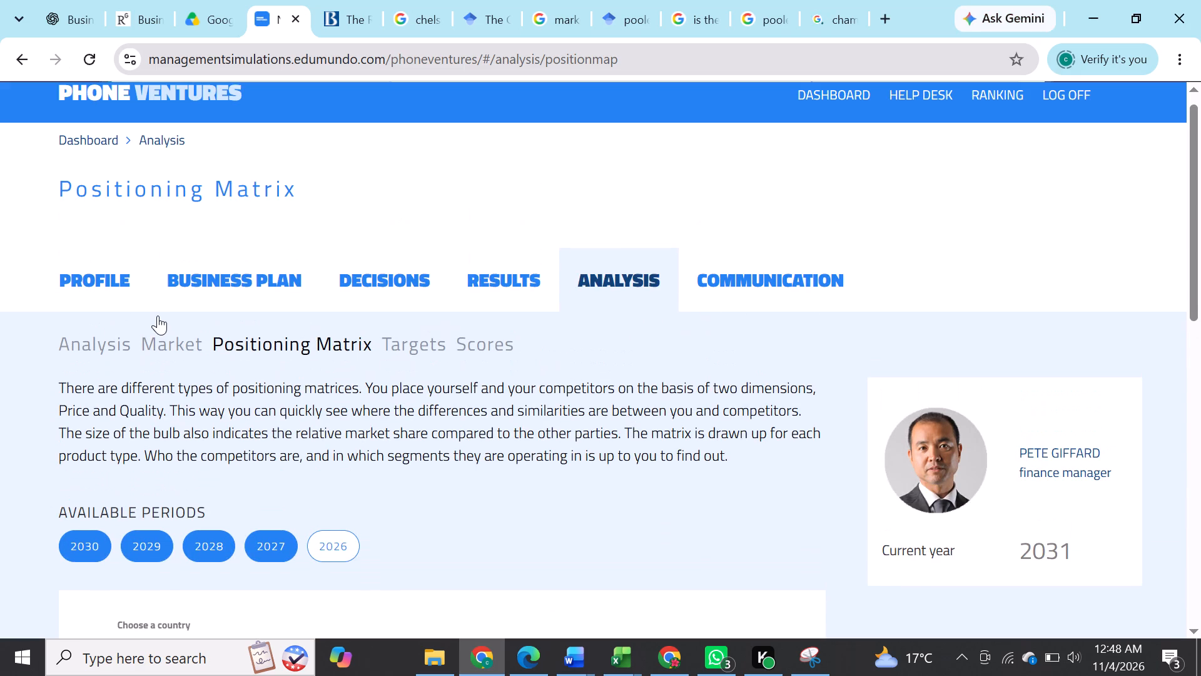
click(109, 280)
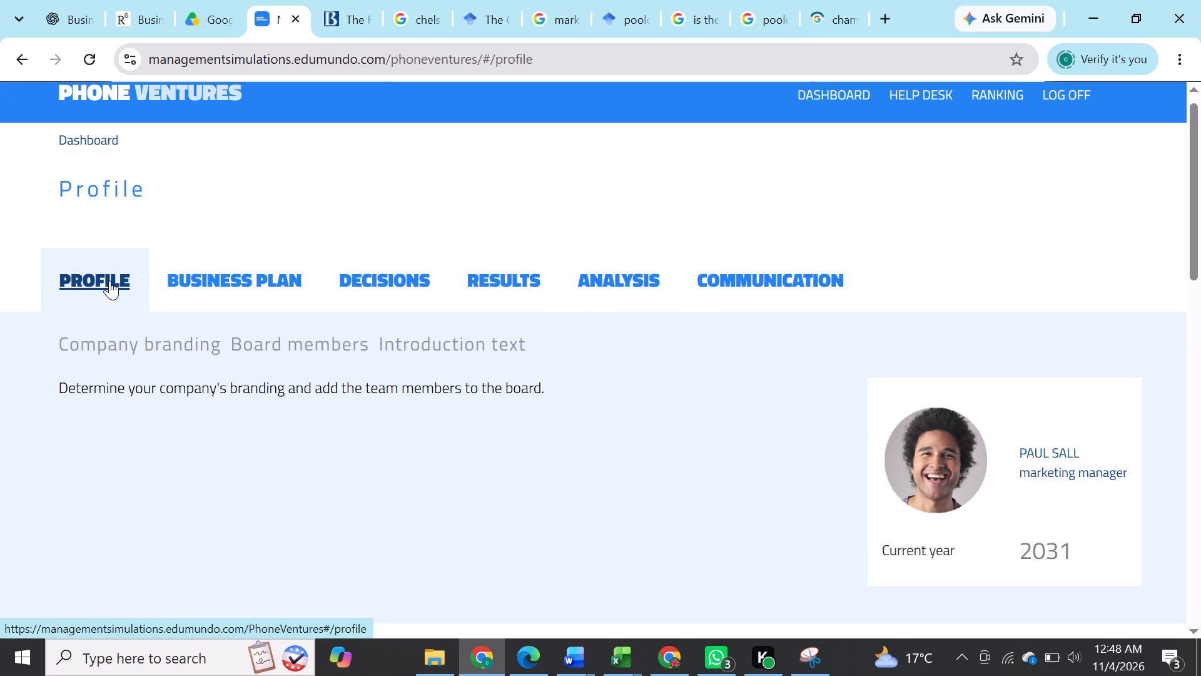
click(235, 277)
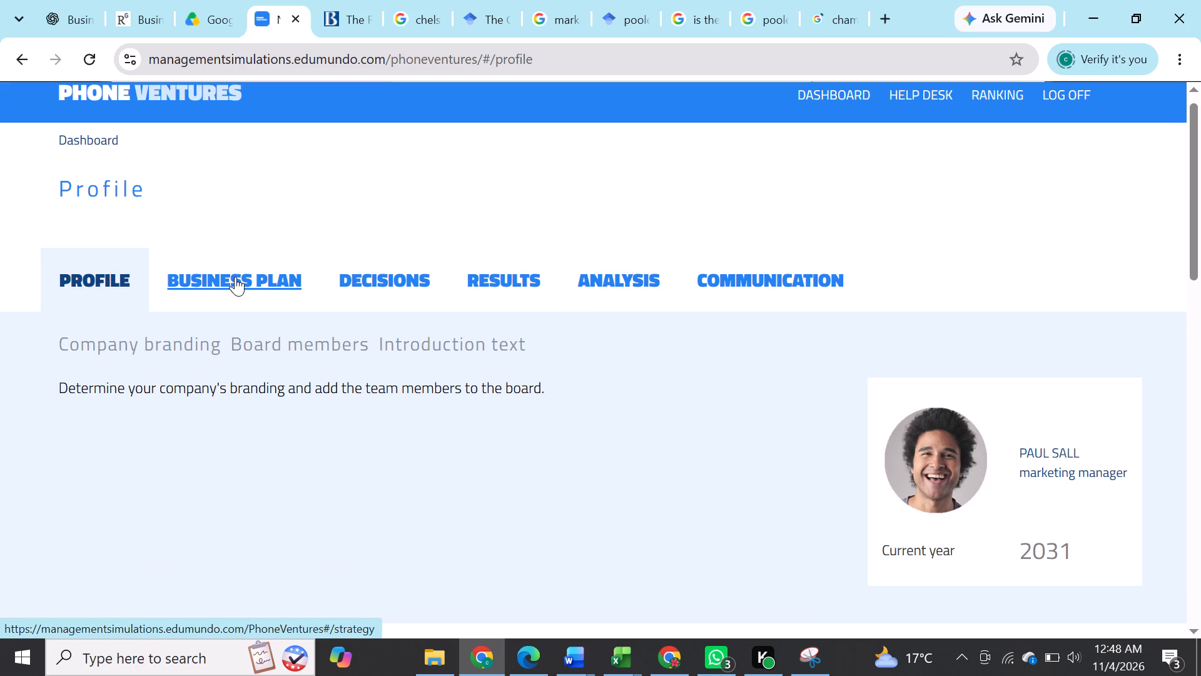
scroll(342, 369, down, 1)
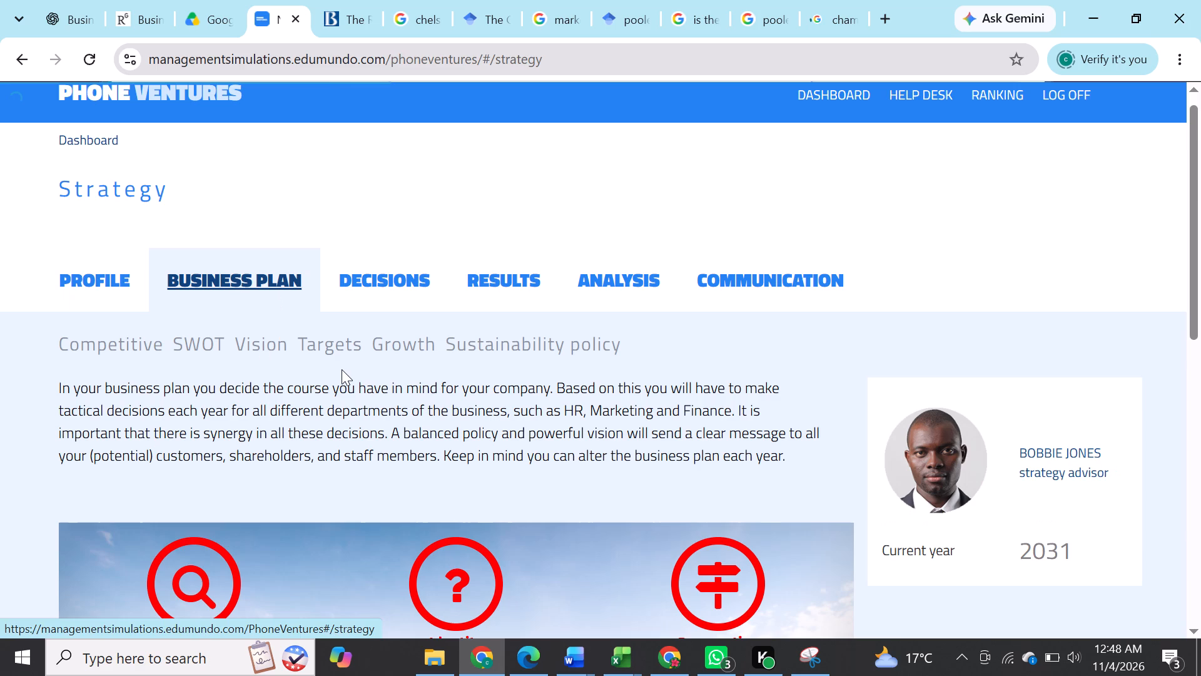
scroll(342, 369, down, 5)
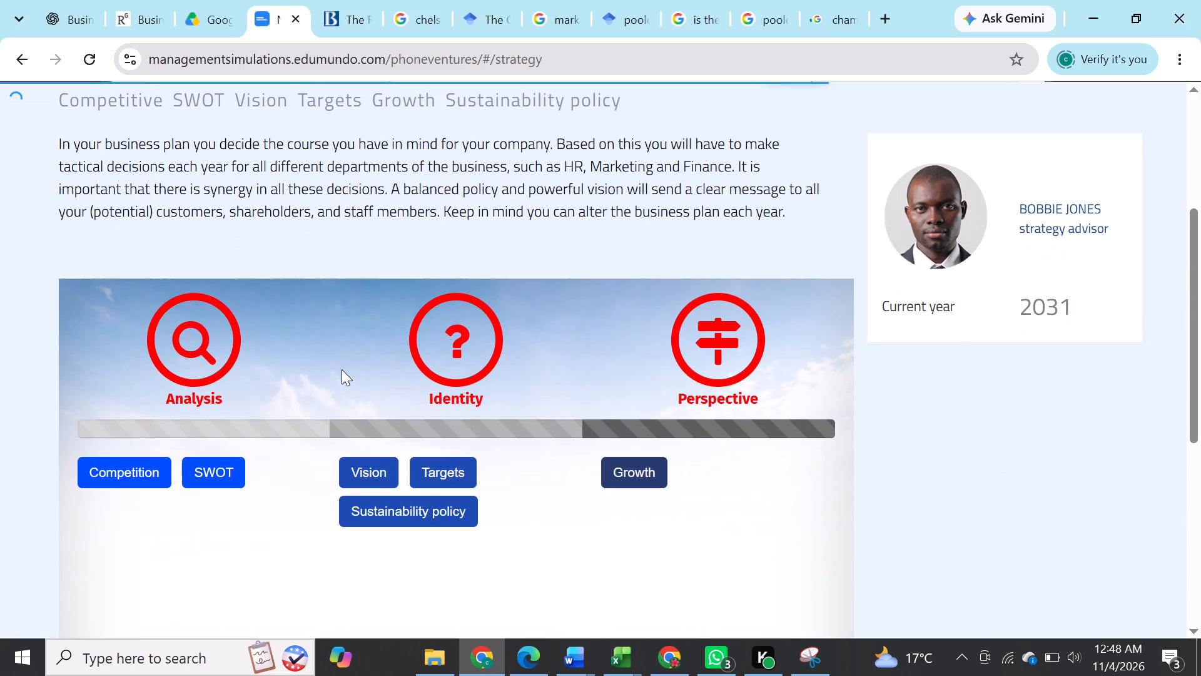
Examine the Product decisions page, covering manufacturer agreements, the R&D budget and the R&D research projects.
scroll(342, 369, up, 4)
click(380, 233)
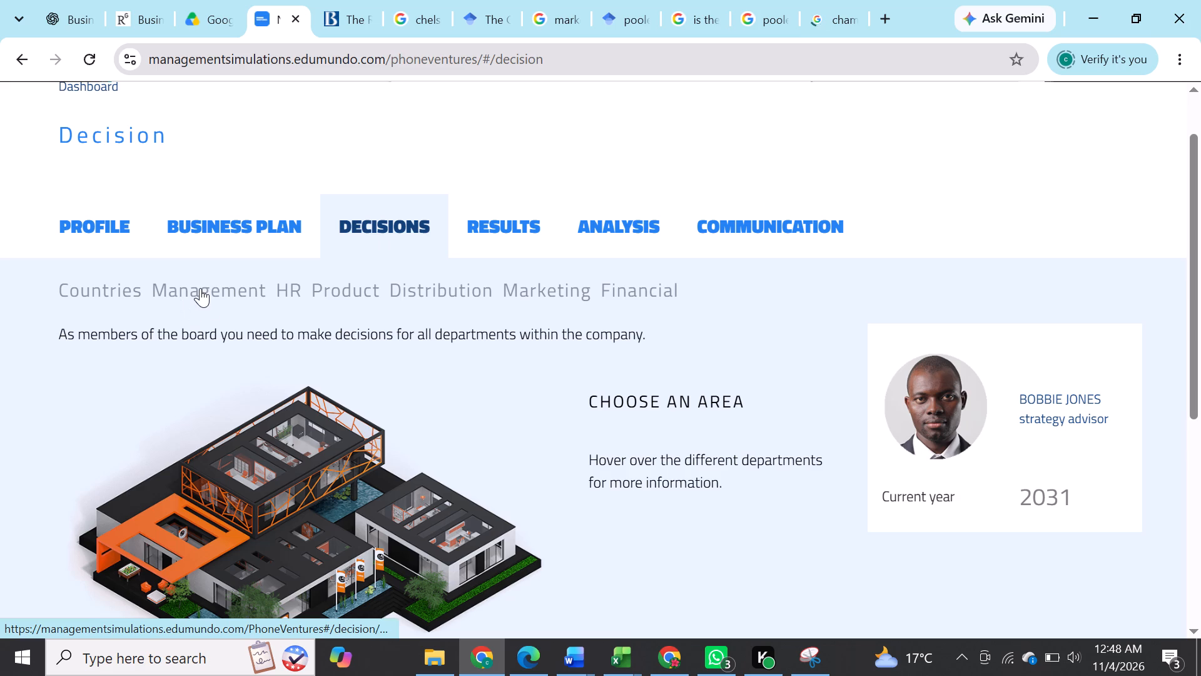
click(347, 290)
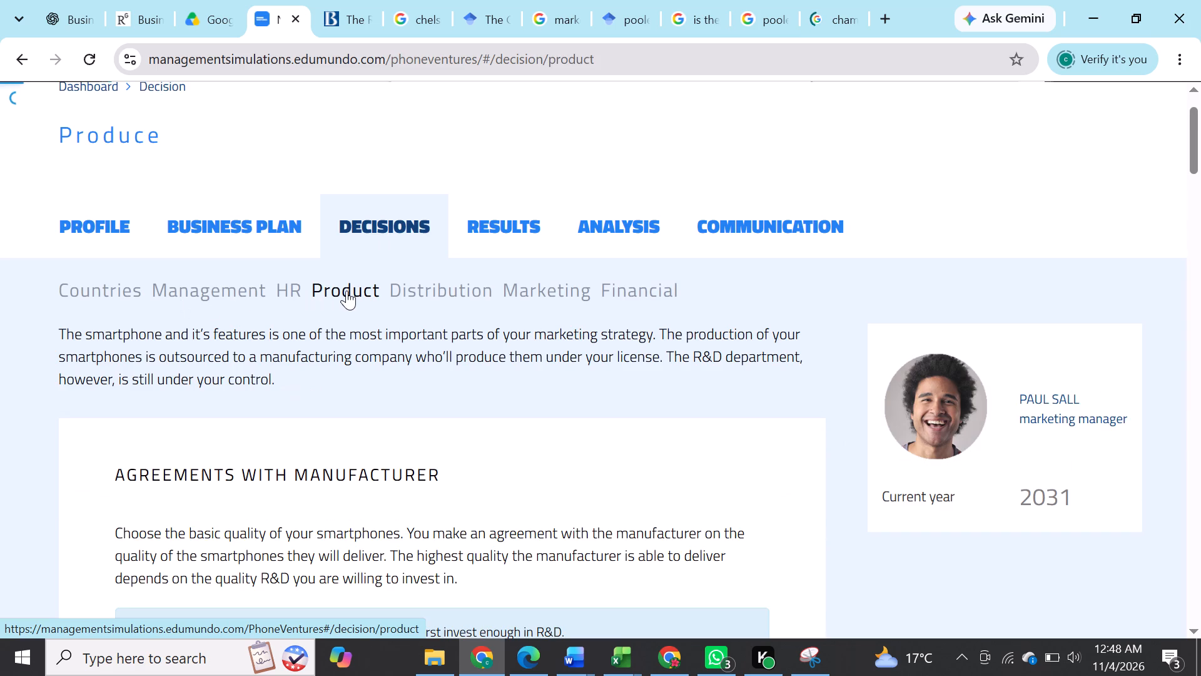
scroll(381, 422, down, 4)
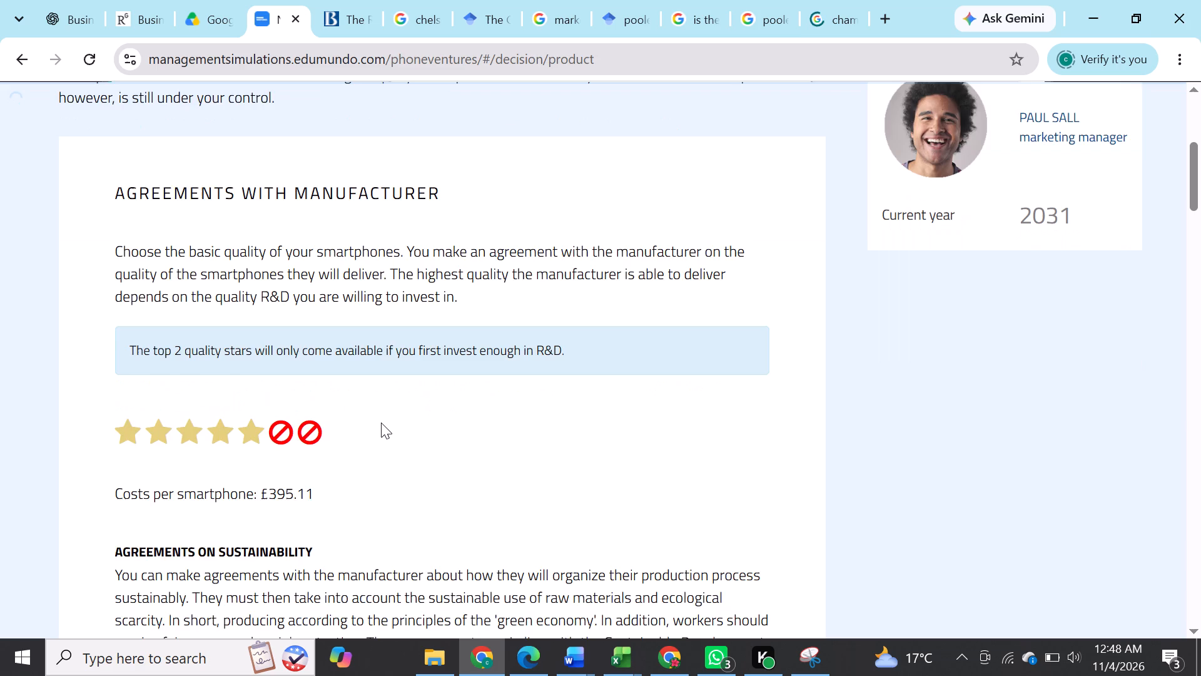
scroll(381, 422, down, 6)
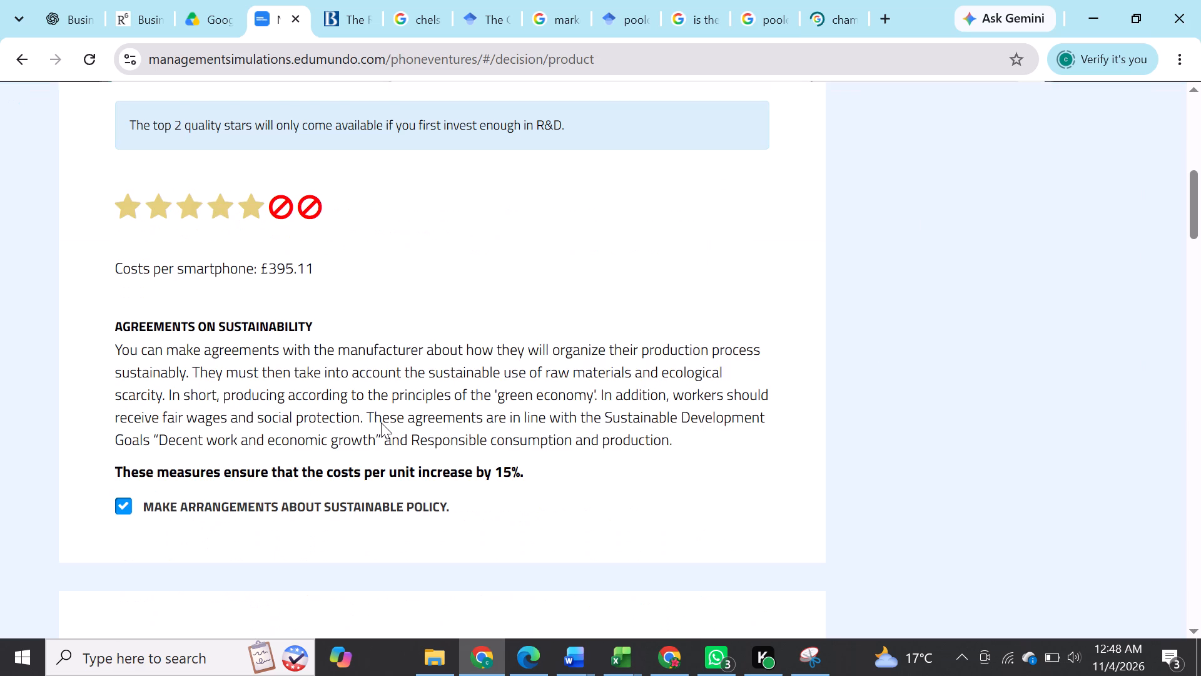
scroll(381, 422, down, 8)
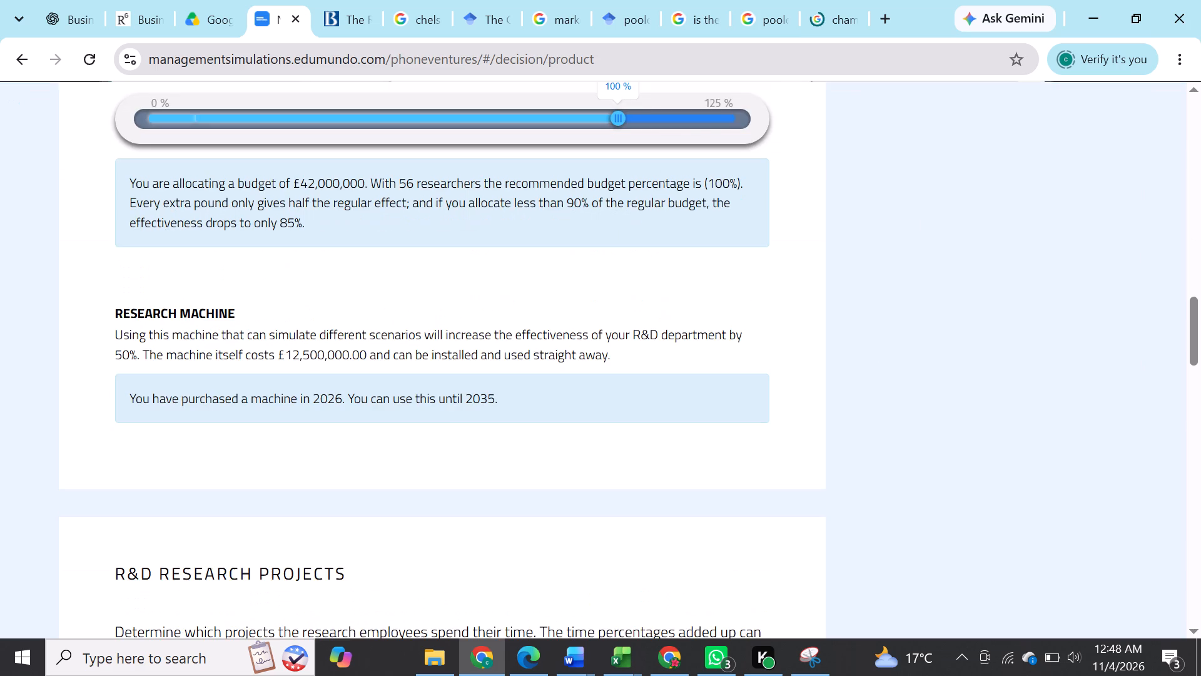
scroll(381, 422, down, 6)
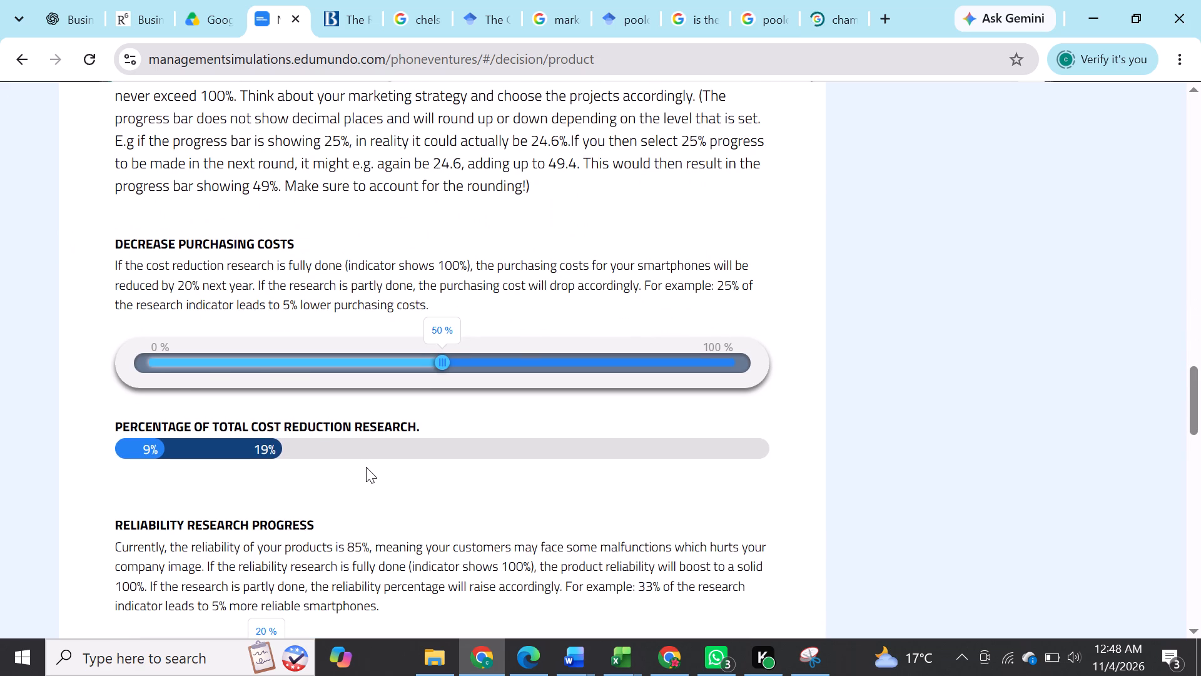
scroll(356, 525, down, 9)
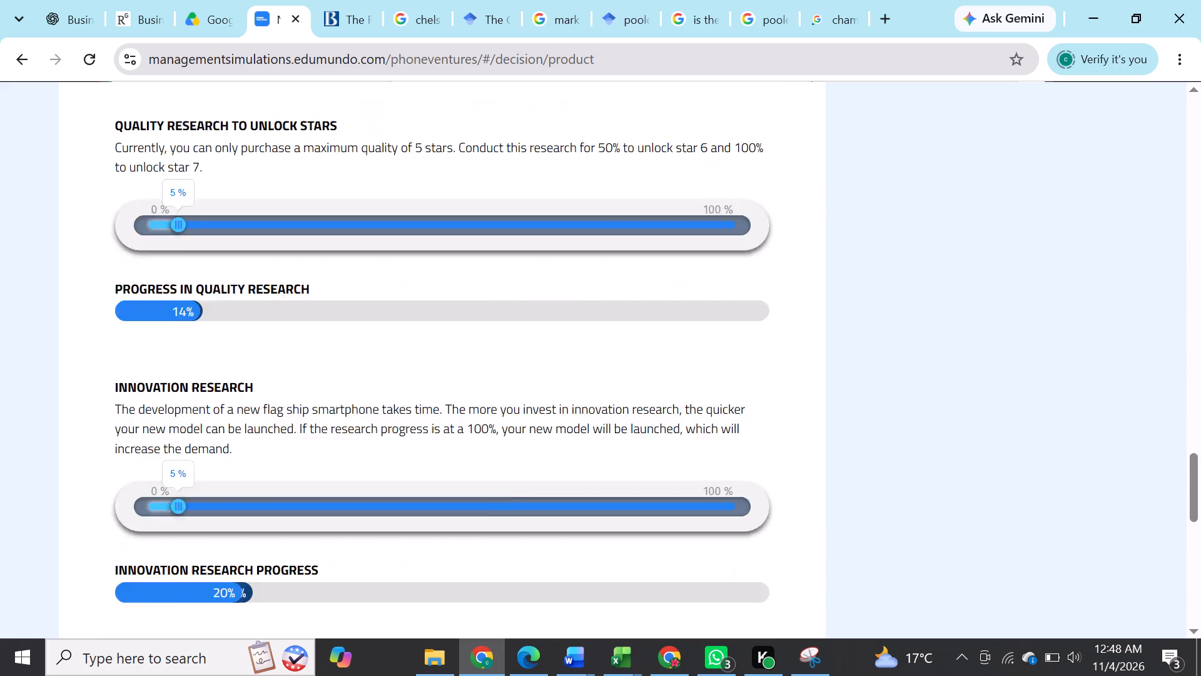
scroll(356, 525, down, 5)
Open the Inventory results and view the Netherlands chart for 2026.
scroll(356, 525, up, 2)
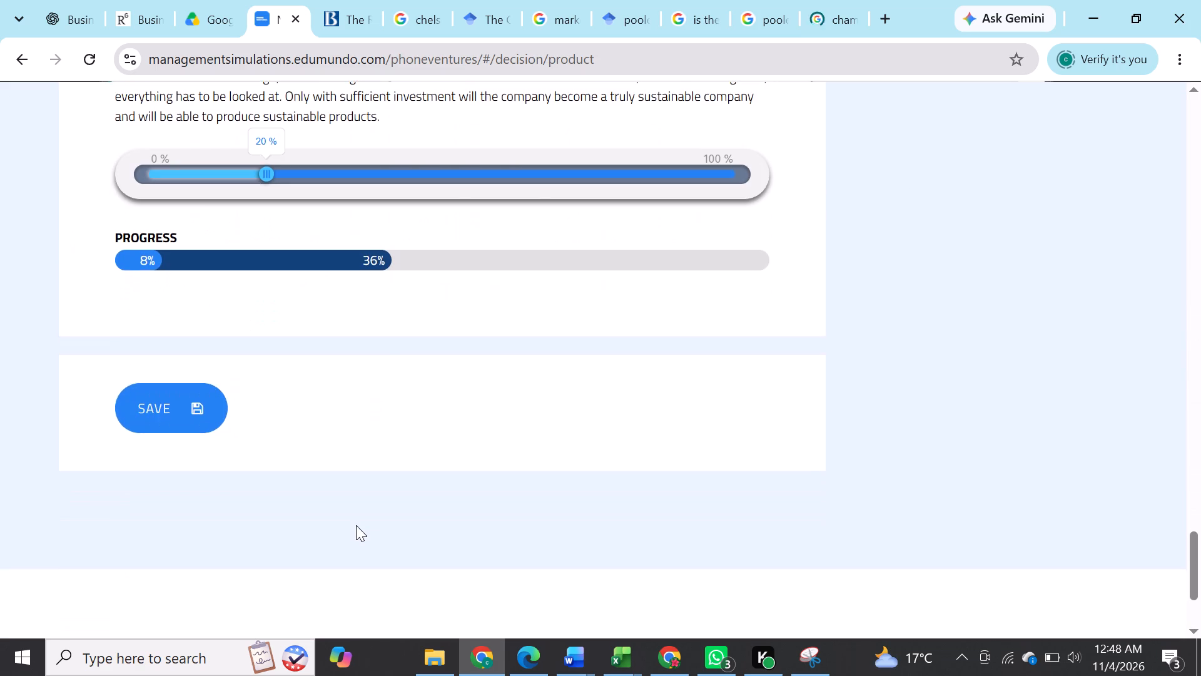
scroll(356, 525, up, 10)
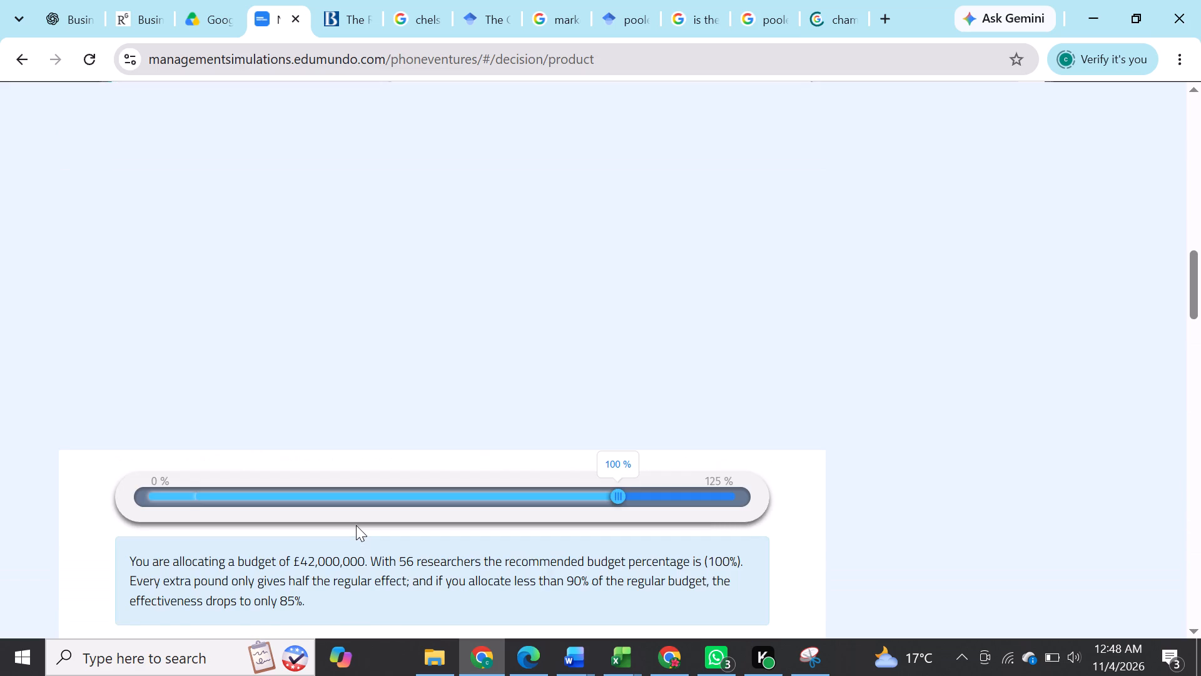
scroll(356, 525, up, 3)
click(483, 292)
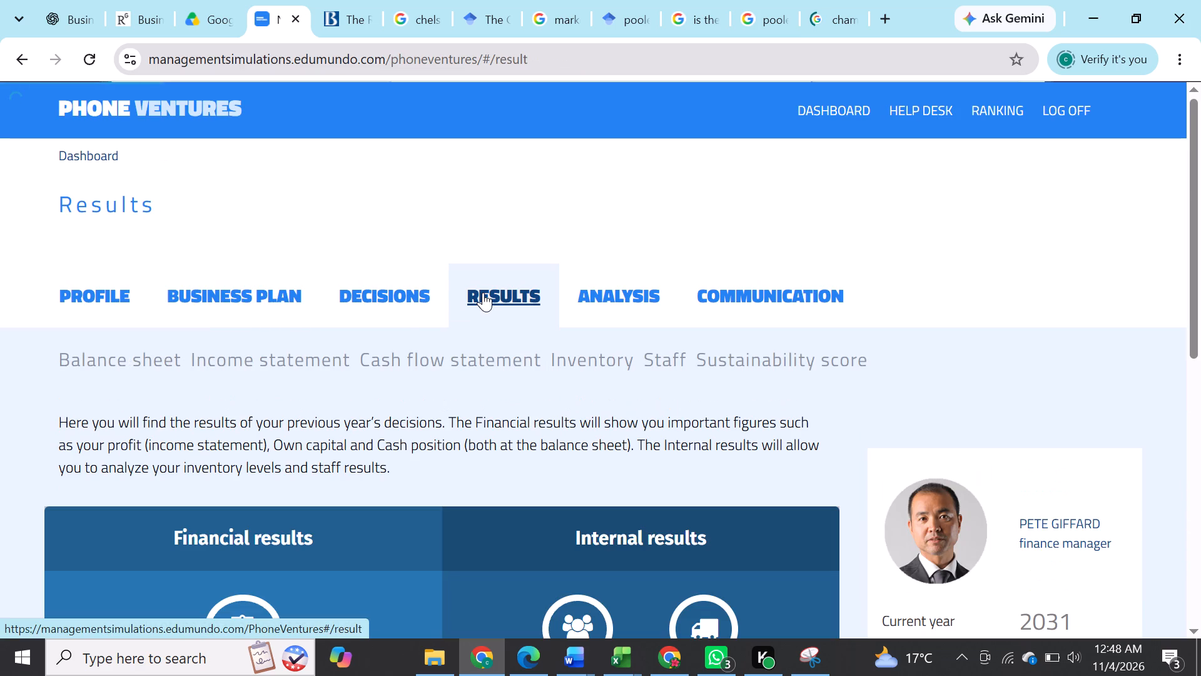
scroll(503, 392, down, 1)
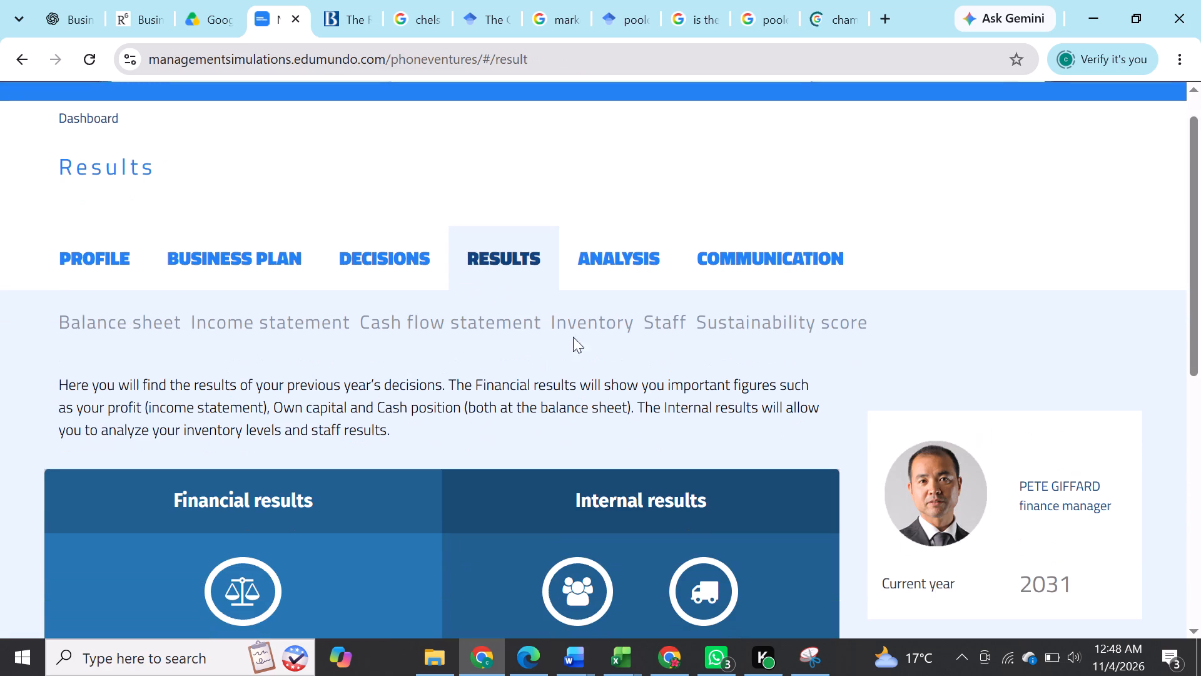
click(585, 322)
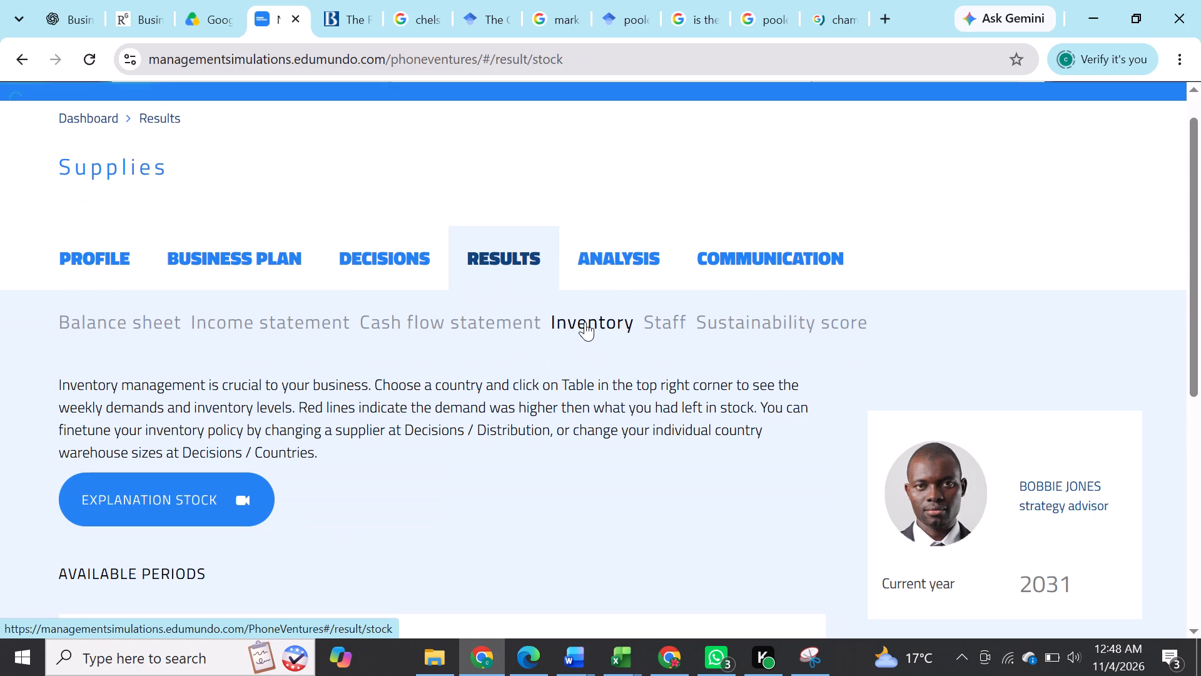
scroll(454, 417, down, 4)
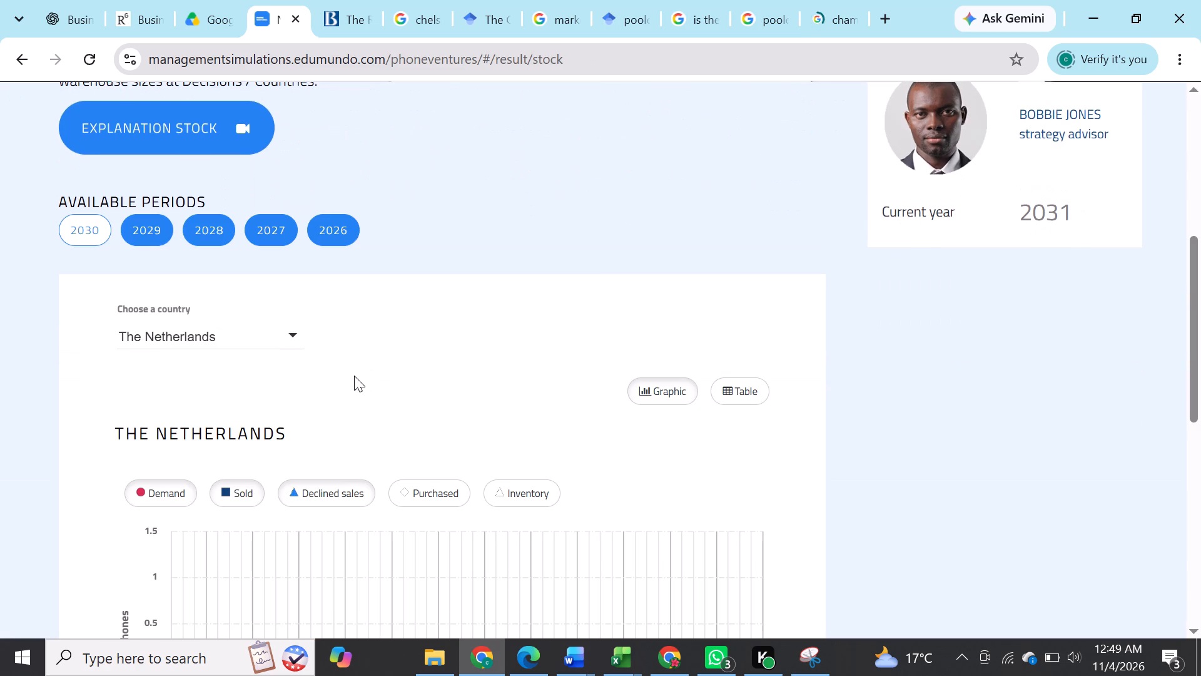
scroll(413, 362, down, 1)
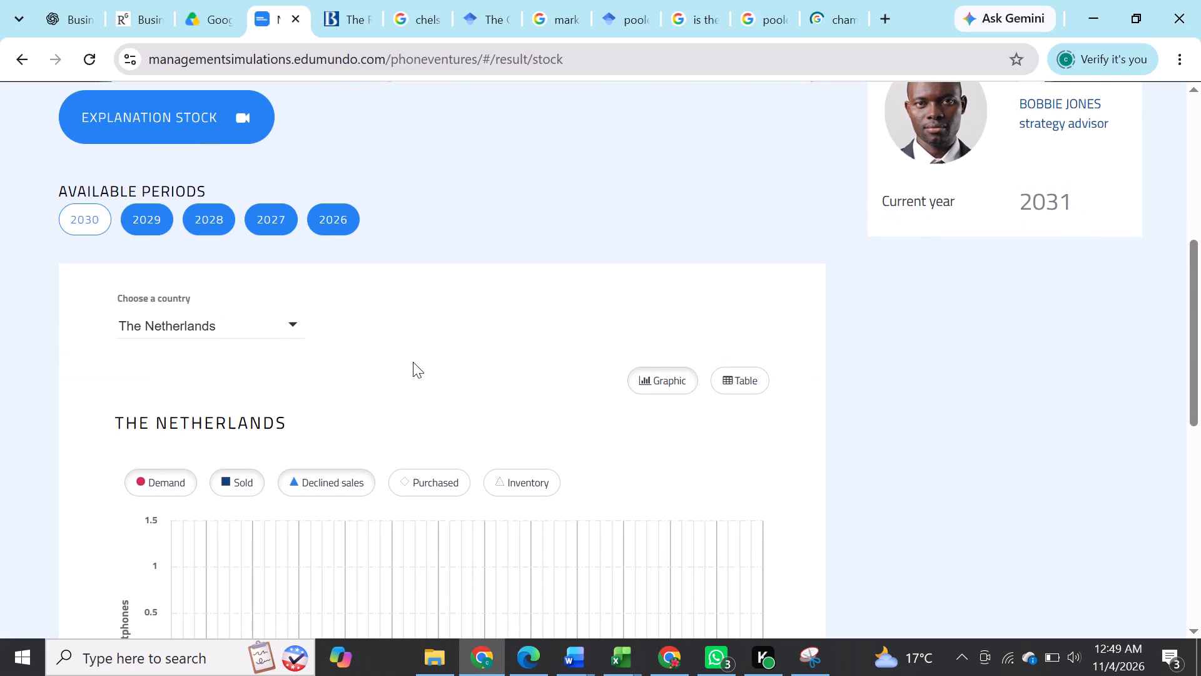
scroll(413, 362, down, 1)
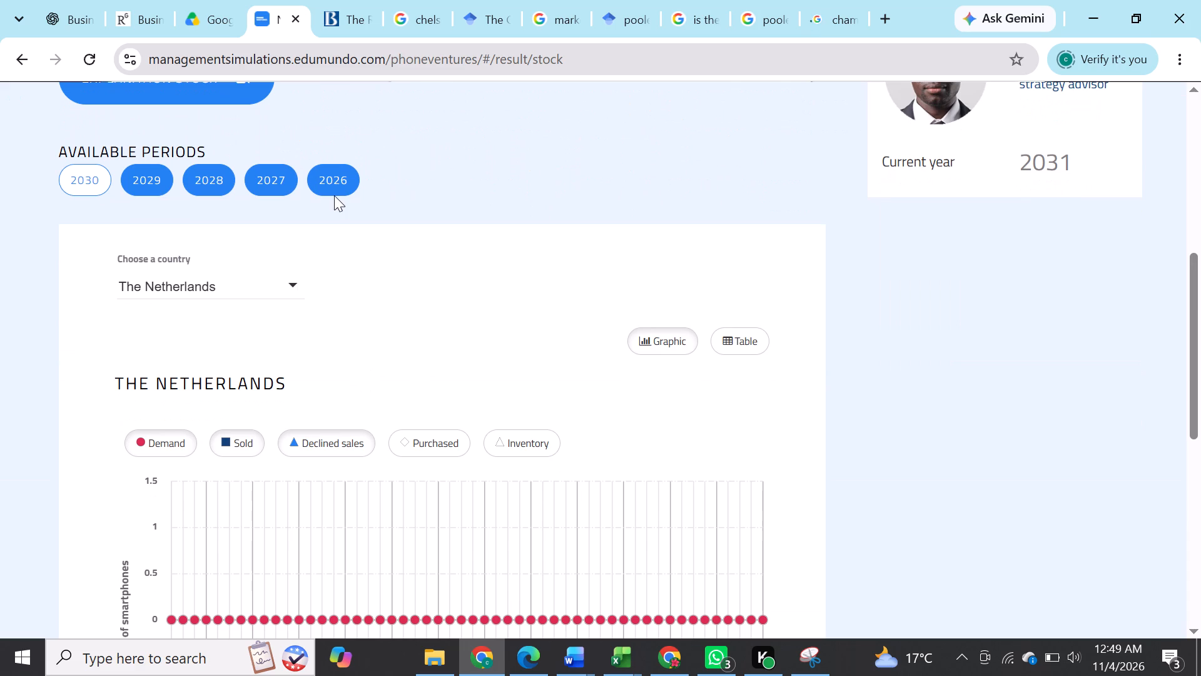
click(335, 173)
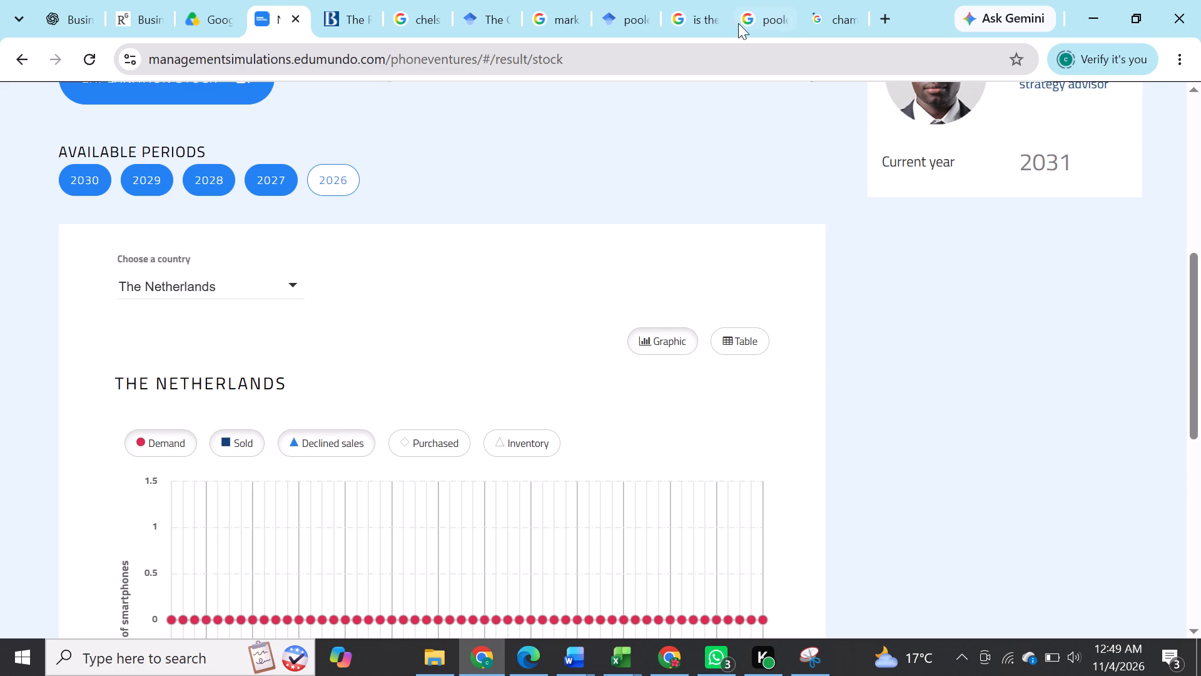
Check the Man Utd vs Roma match stats in the Champions League fixtures search.
click(824, 0)
scroll(731, 257, up, 1)
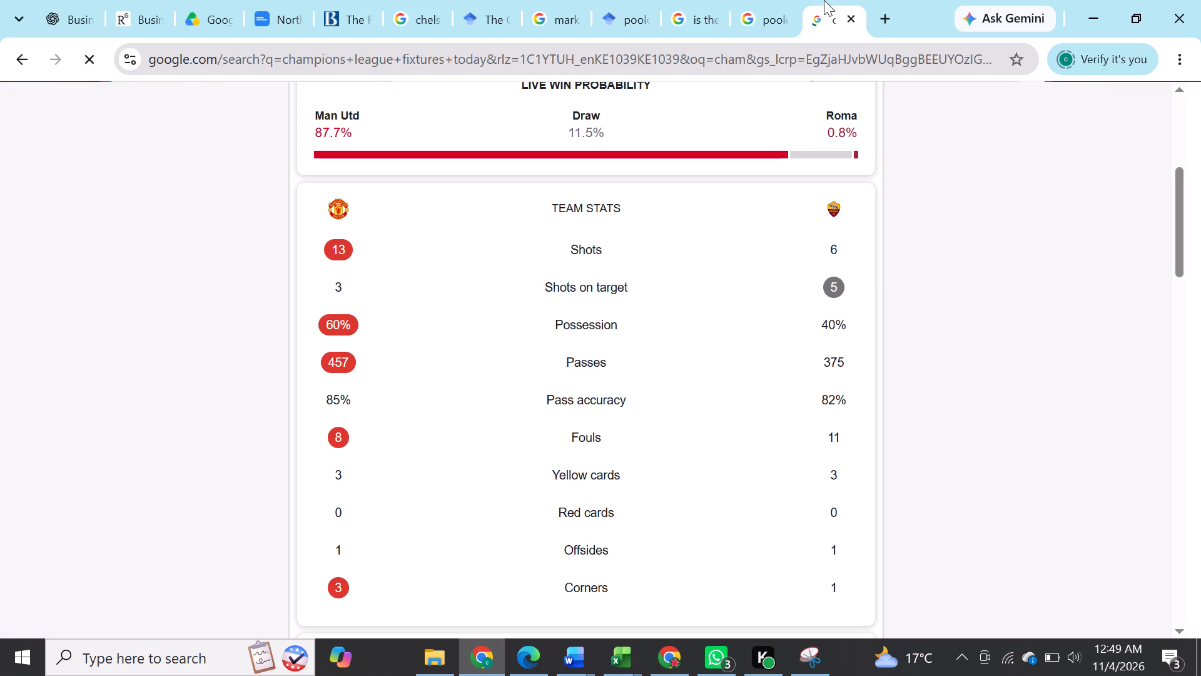
scroll(824, 0, up, 1)
drag(1179, 241, 1173, 86)
Return to the simulation and examine the Netherlands inventory charts for 2026 and 2027.
click(274, 14)
scroll(806, 431, down, 3)
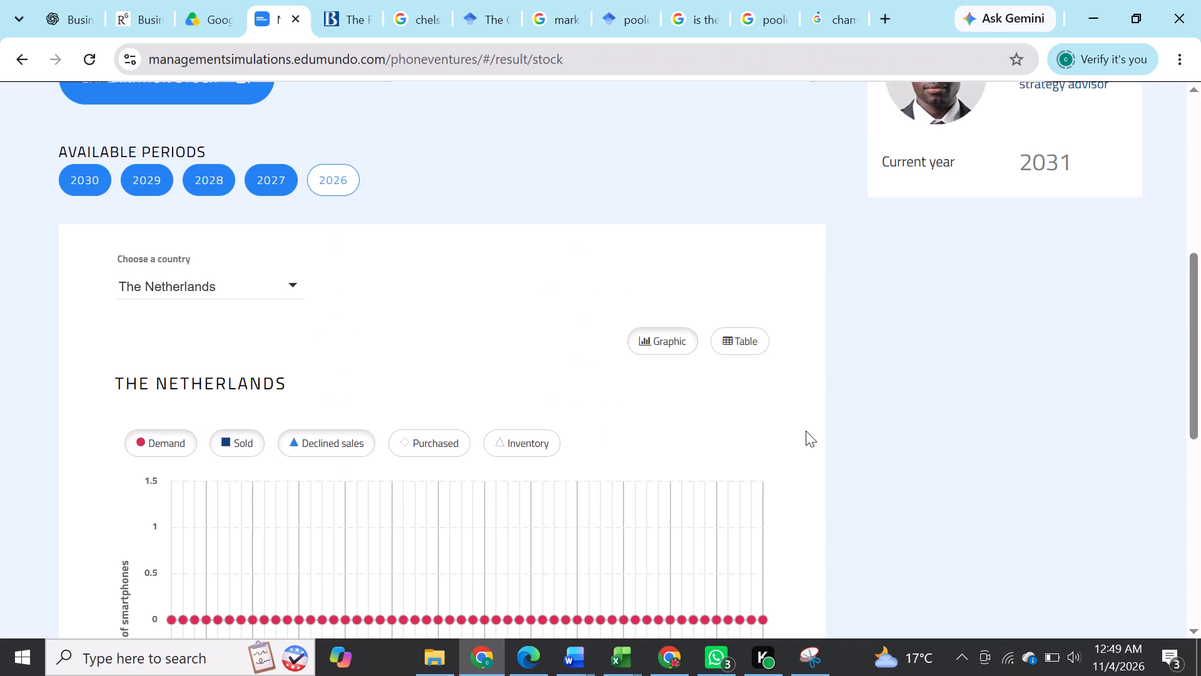
scroll(806, 431, down, 1)
scroll(806, 431, up, 3)
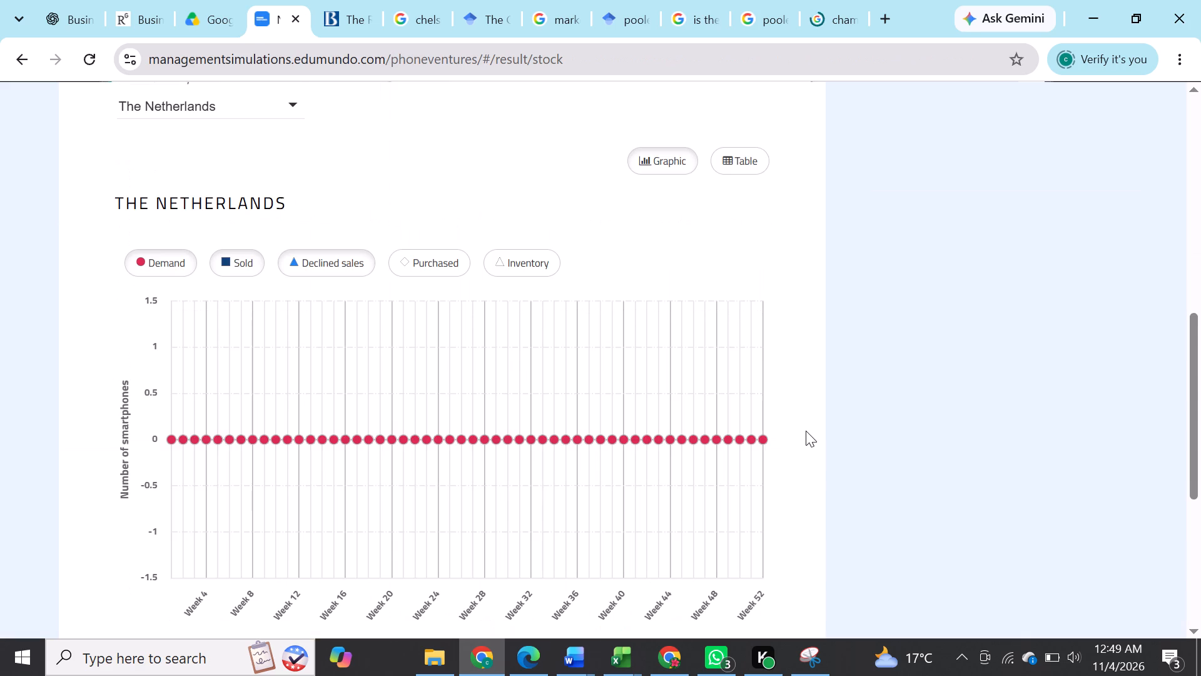
scroll(806, 431, up, 3)
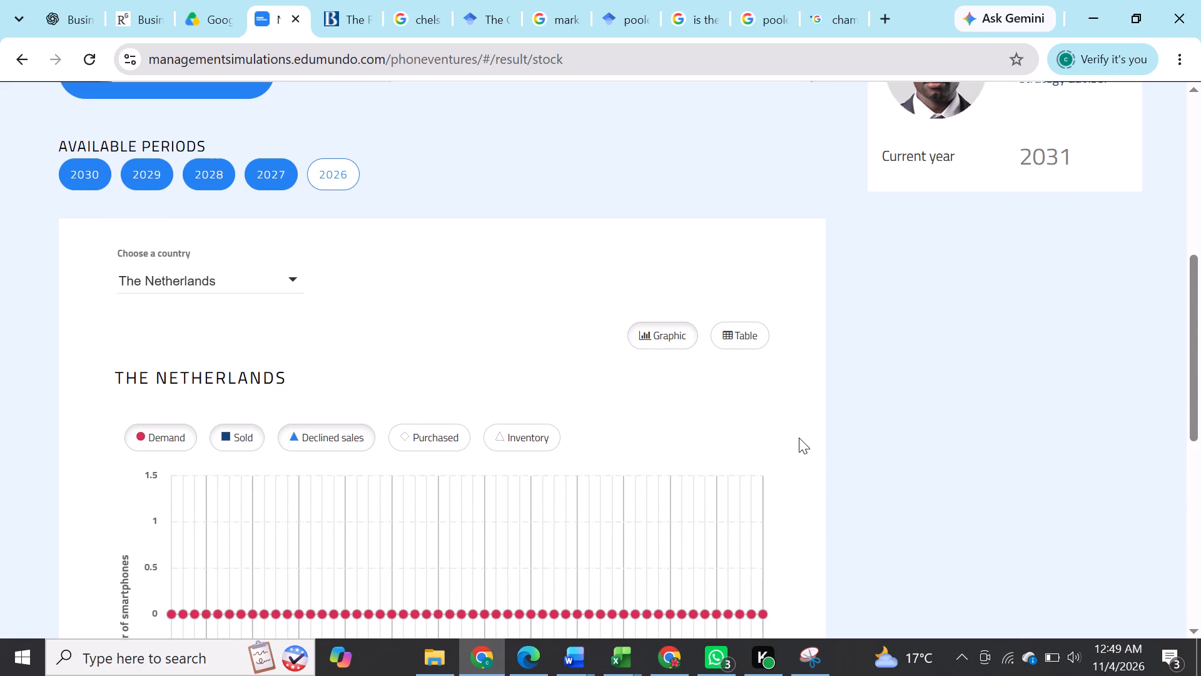
click(270, 174)
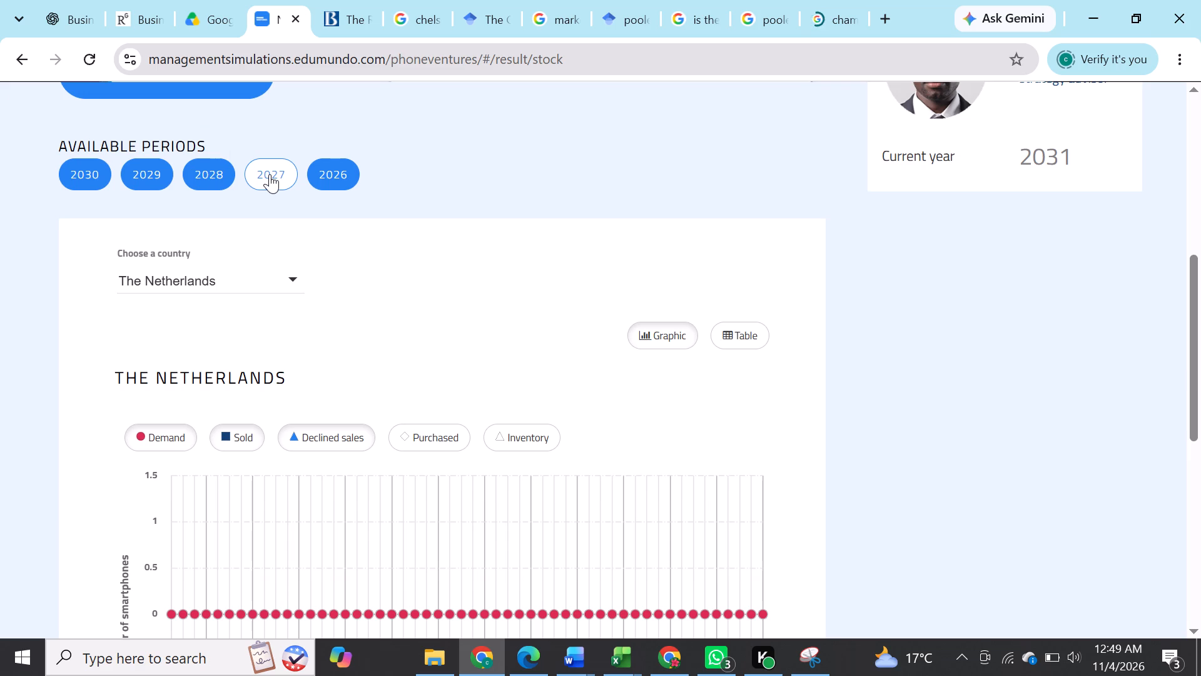
Open the Balance sheet results and examine the 2030 assets and liabilities.
scroll(448, 238, up, 3)
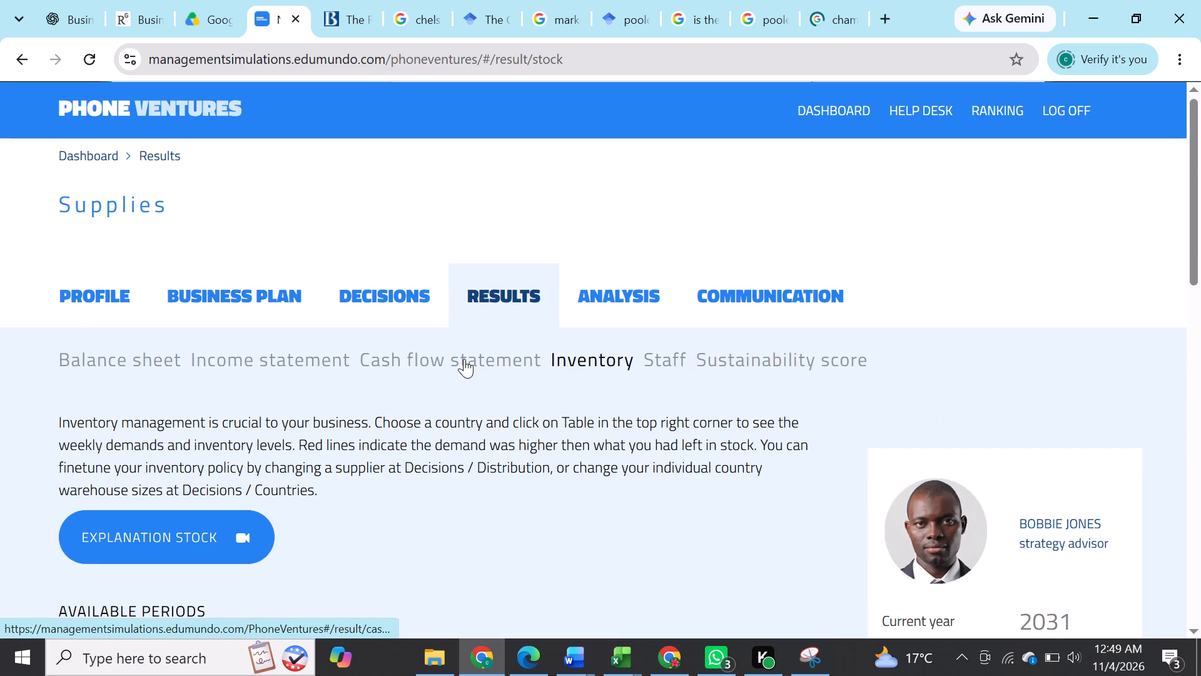
click(123, 357)
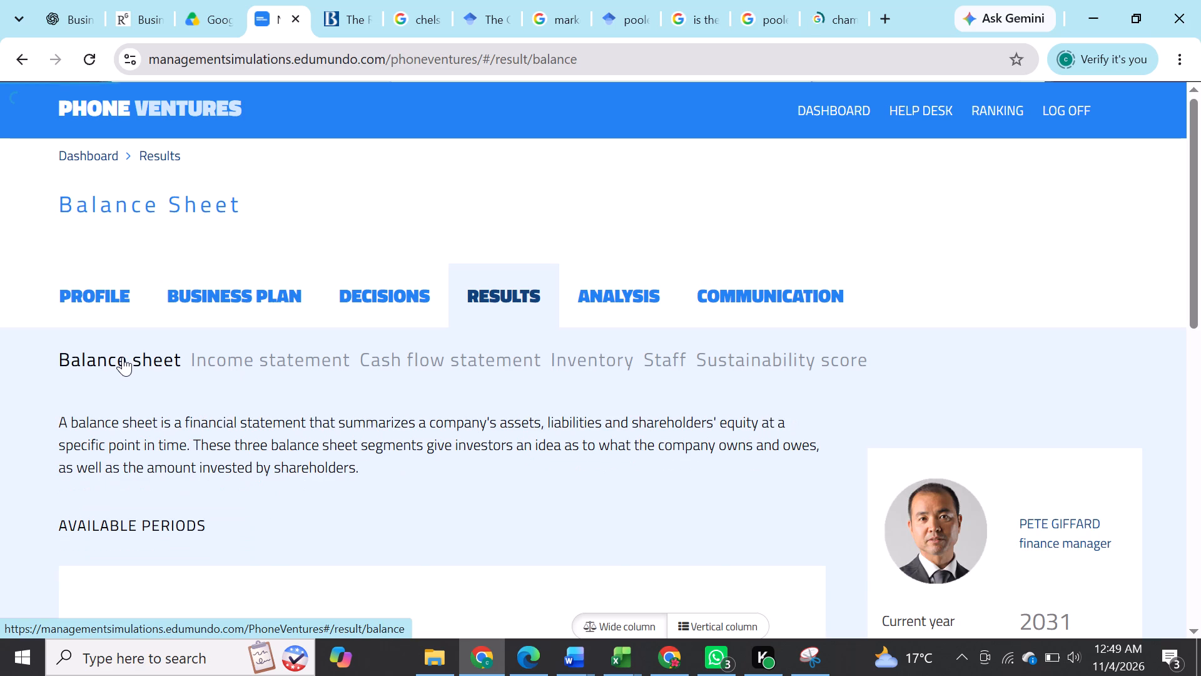
scroll(390, 493, down, 4)
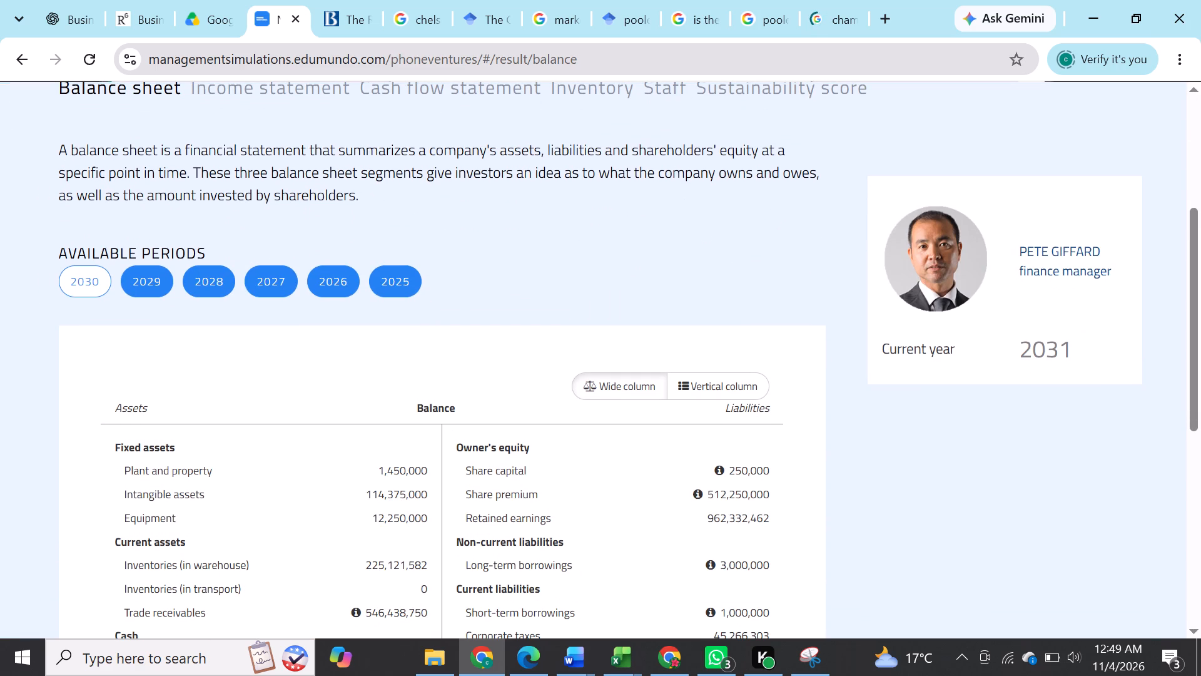
scroll(390, 493, down, 3)
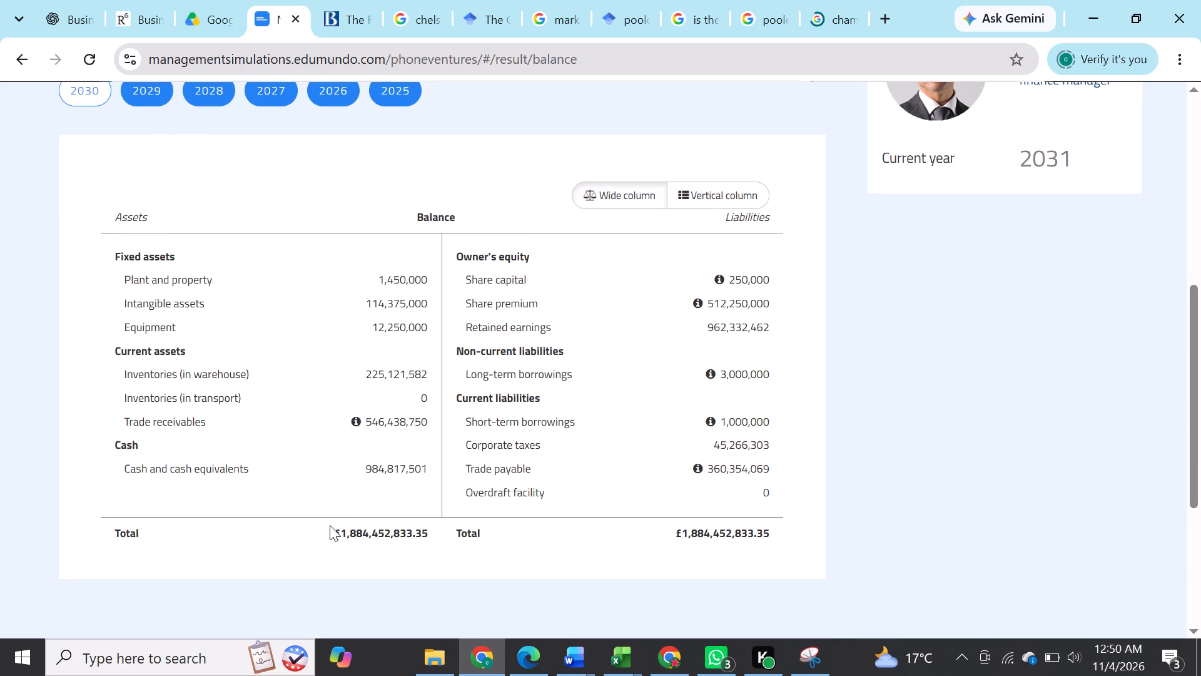
scroll(372, 276, up, 1)
Review the balance sheets for 2025 through 2029 in year order, ending back on 2030.
scroll(372, 276, up, 1)
click(390, 106)
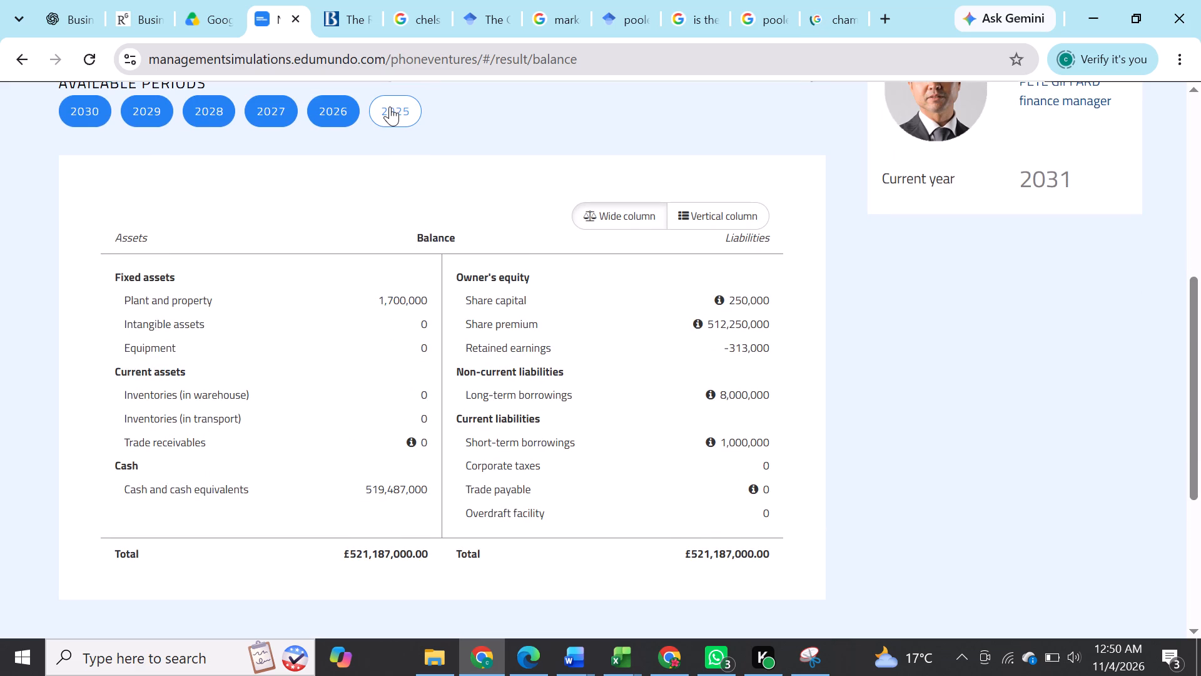
click(333, 105)
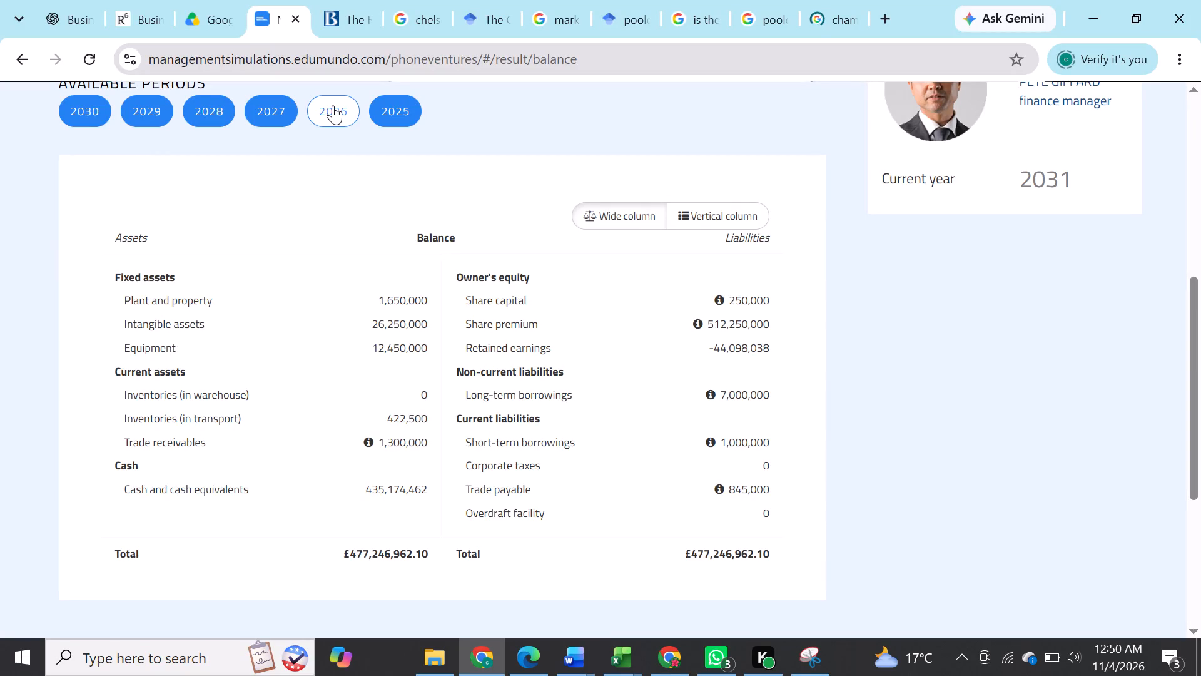
click(278, 113)
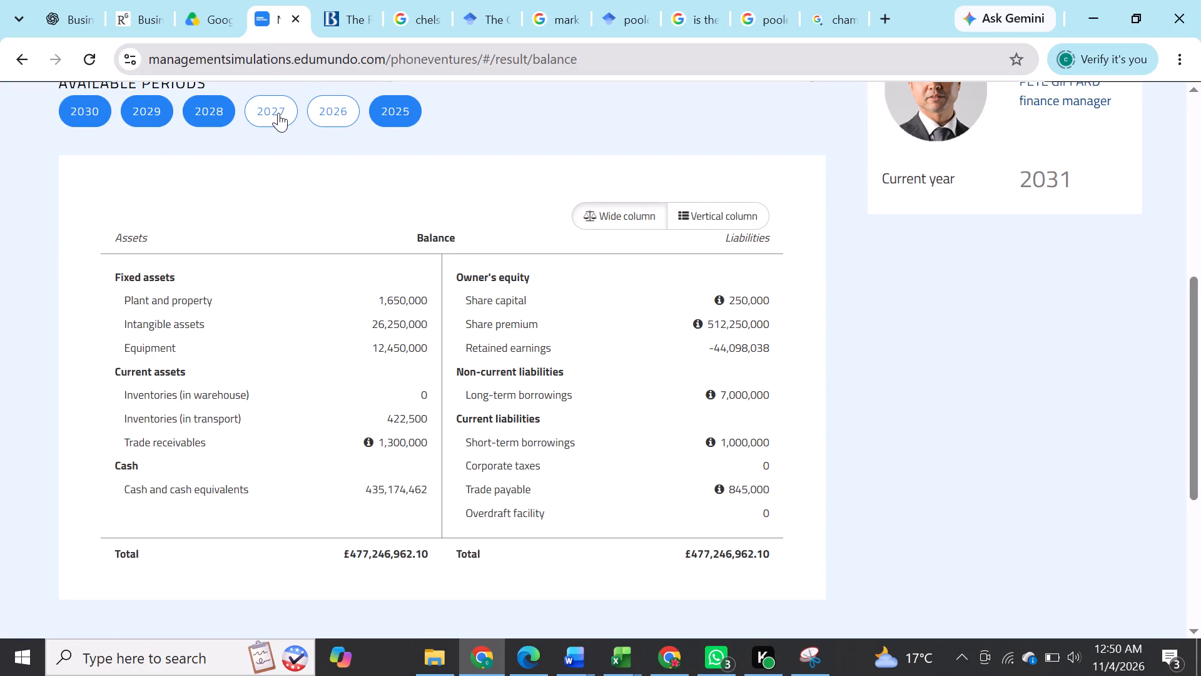
click(220, 113)
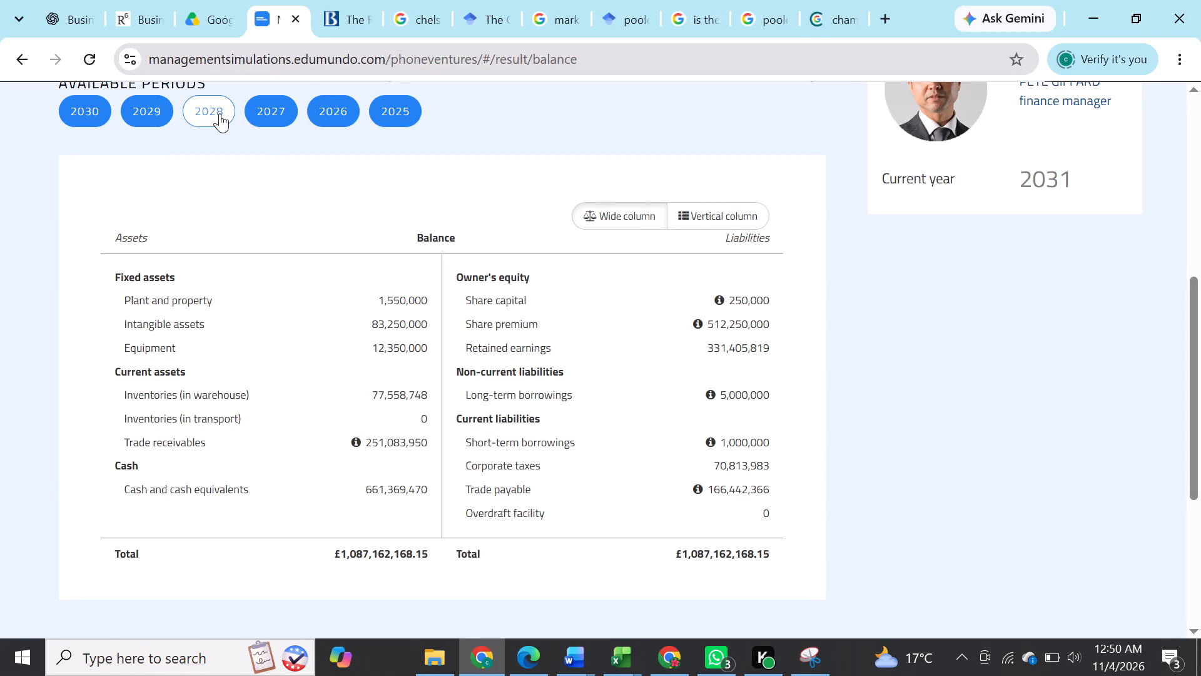
click(149, 110)
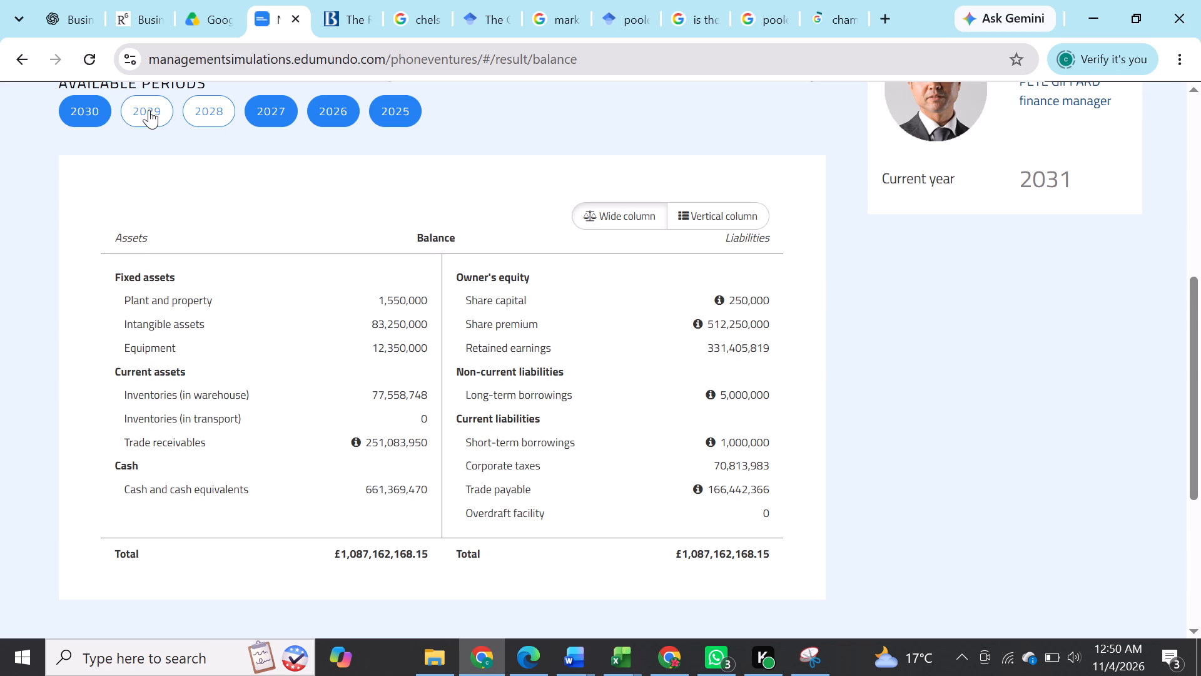
click(84, 109)
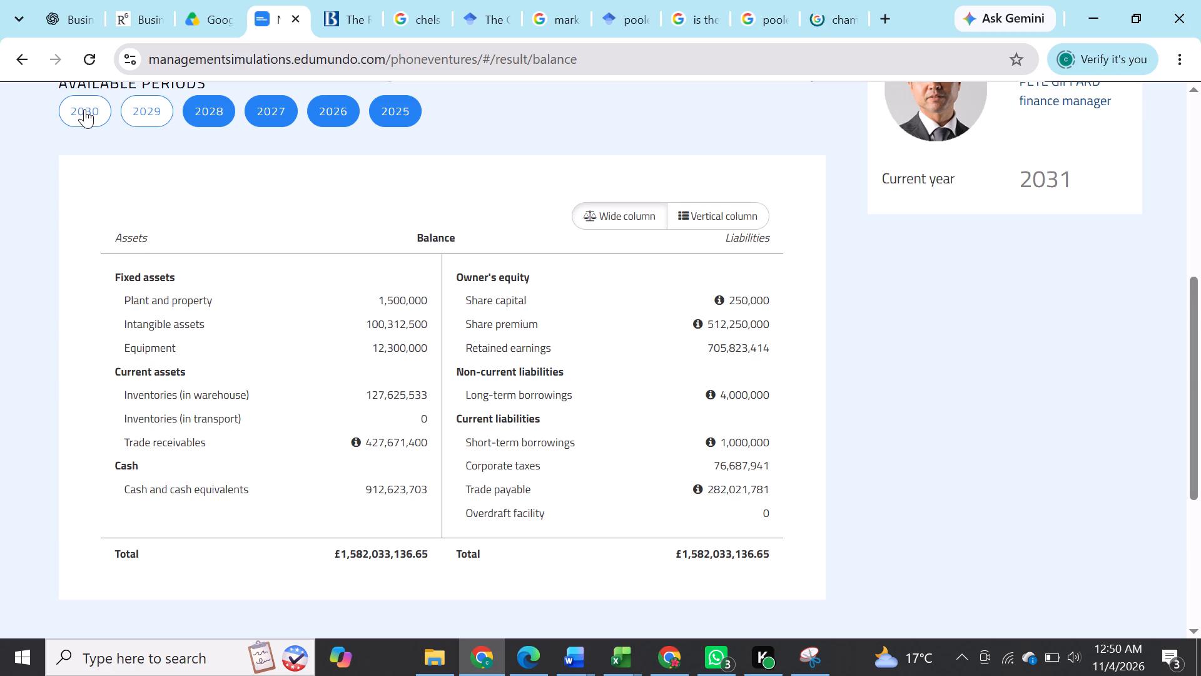
Open the simulation's Analysis section.
scroll(399, 276, up, 2)
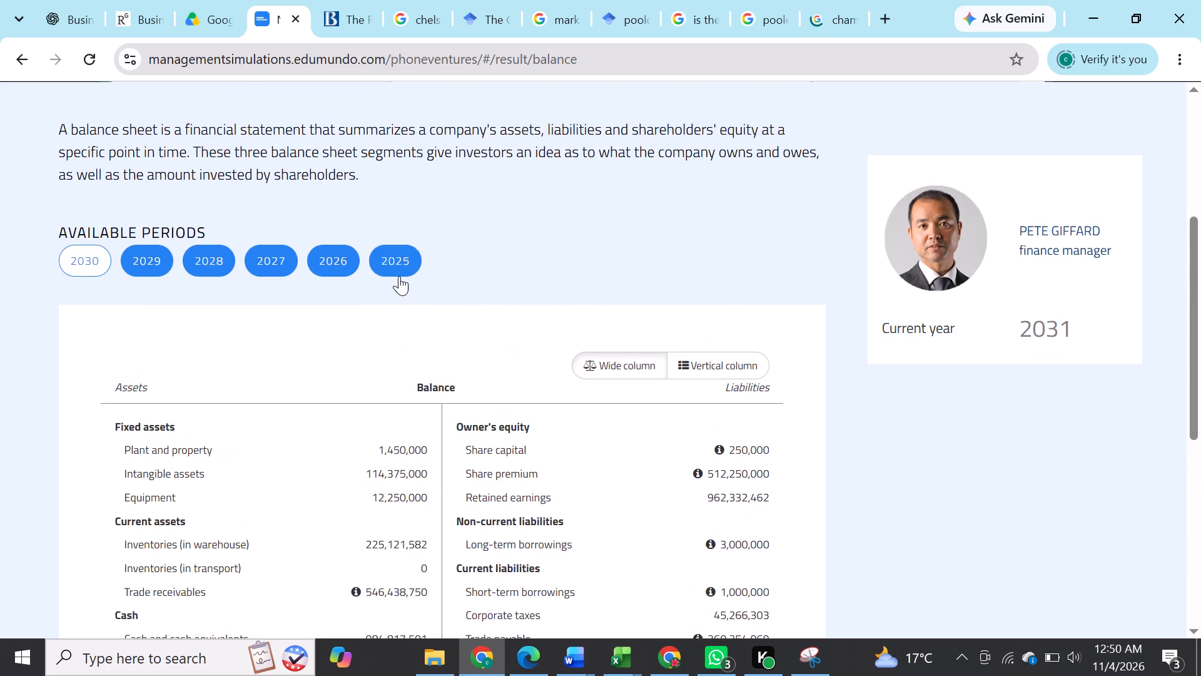
scroll(399, 276, up, 3)
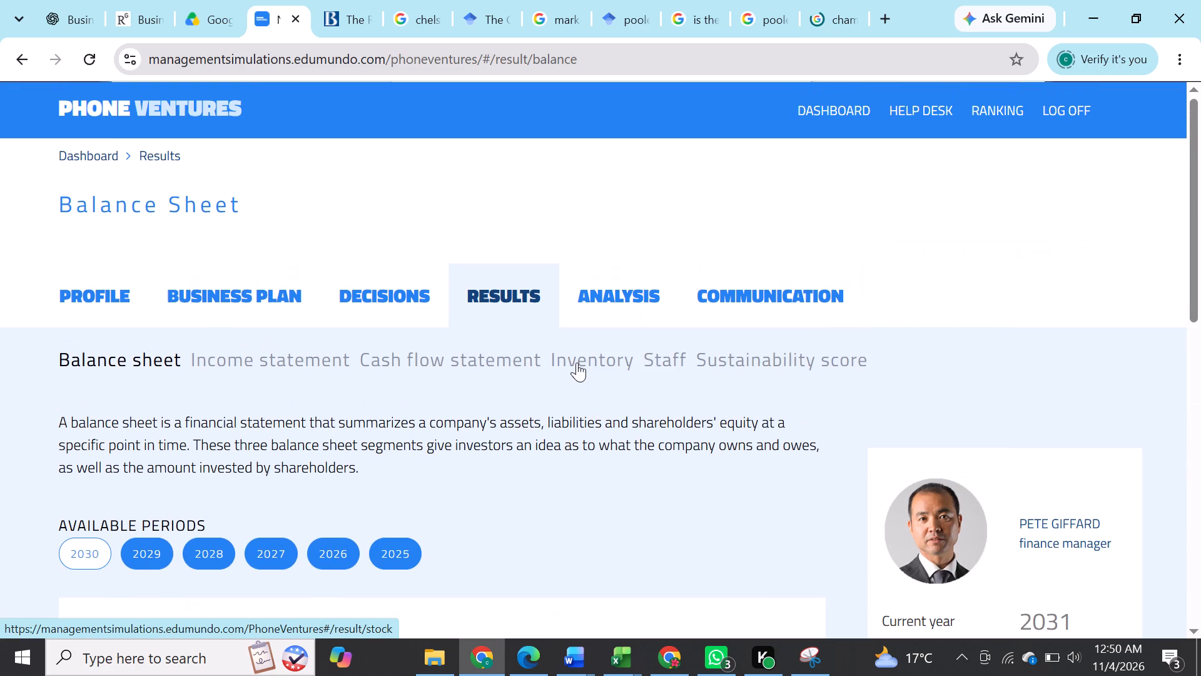
click(632, 302)
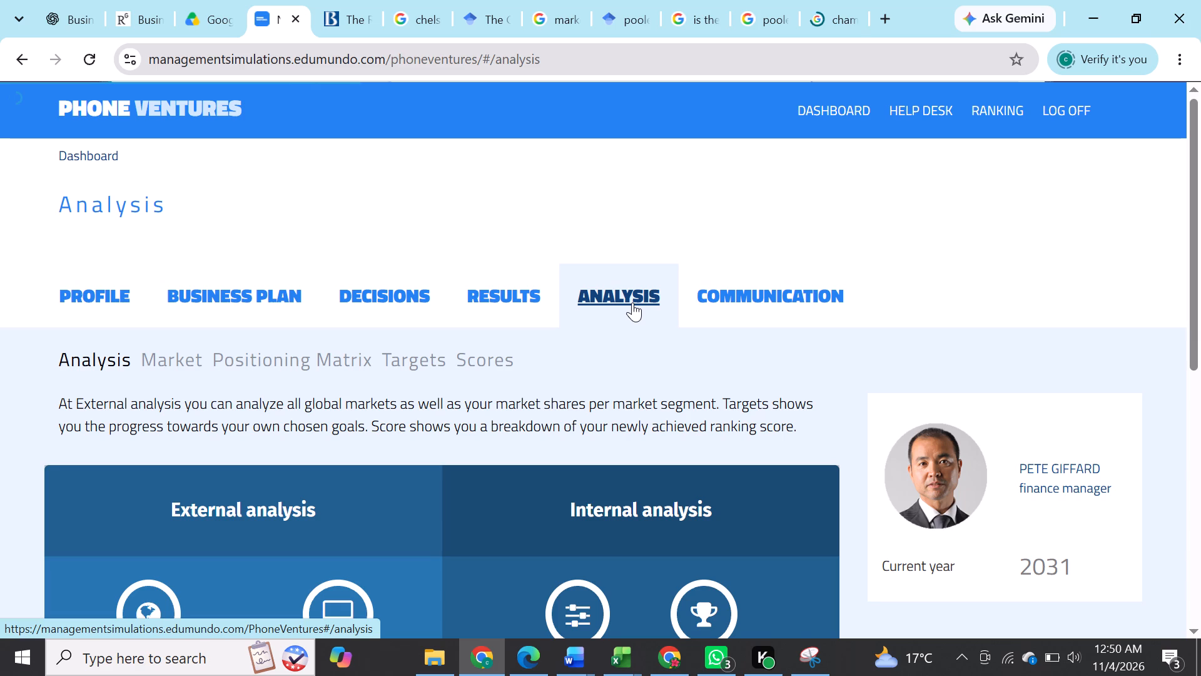
Close the two Google search tabs on the teamwork theory term and pooled interdependence.
click(777, 18)
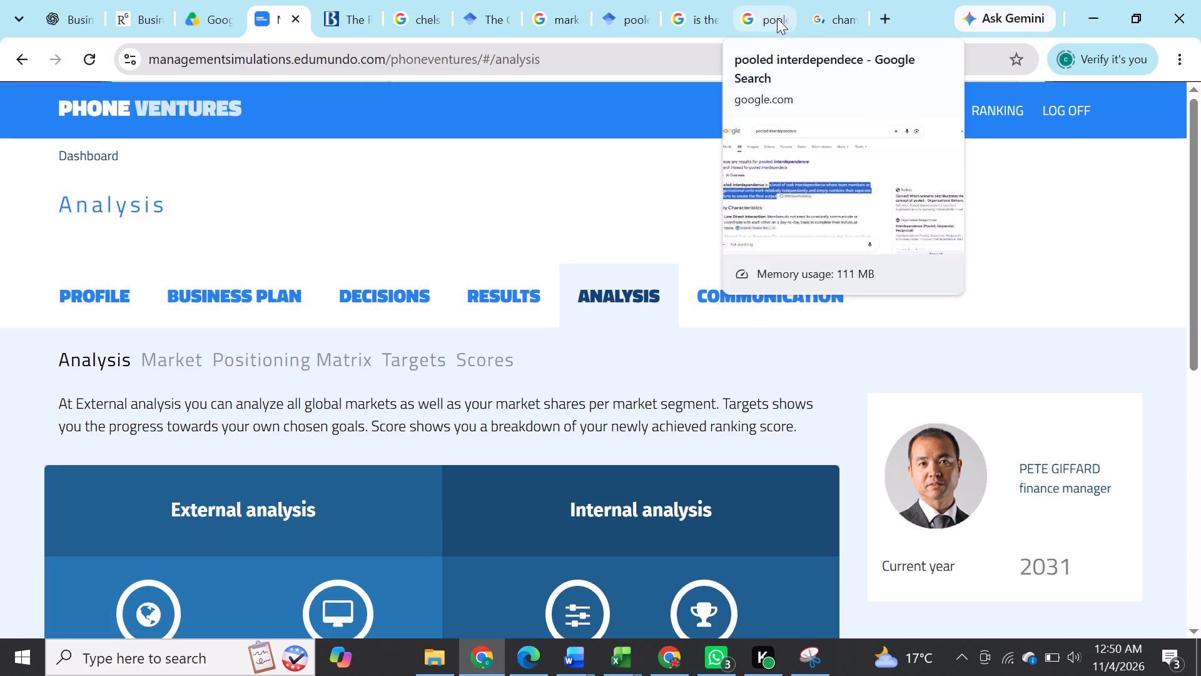
click(701, 19)
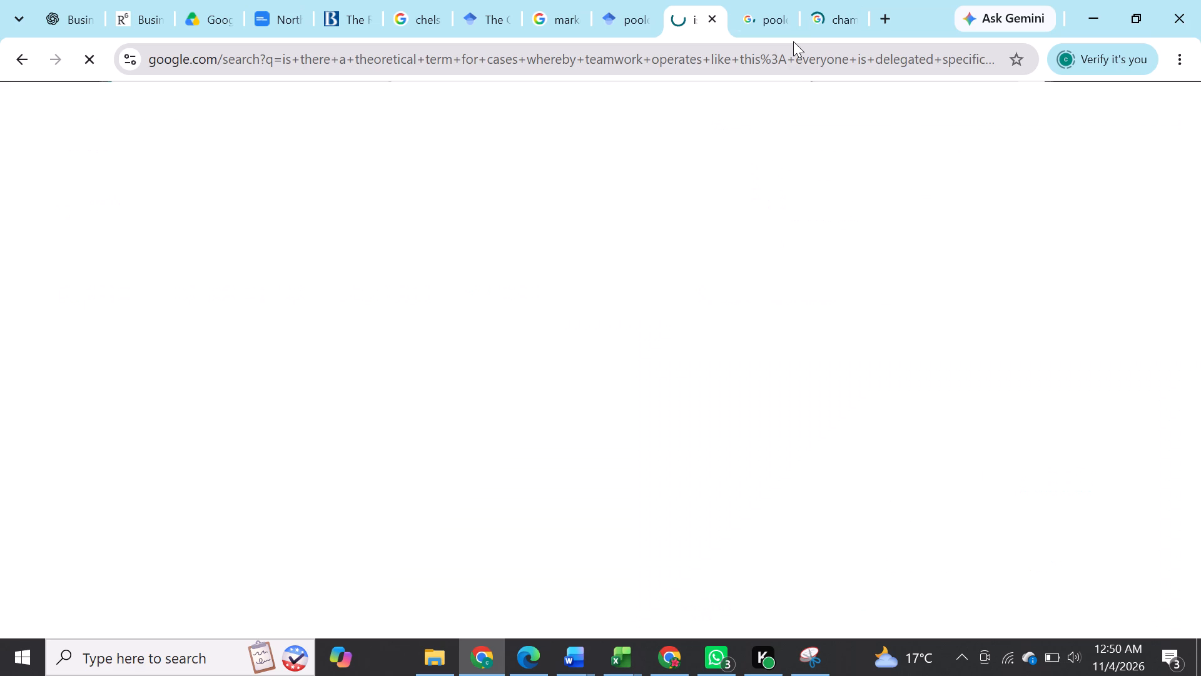
click(708, 17)
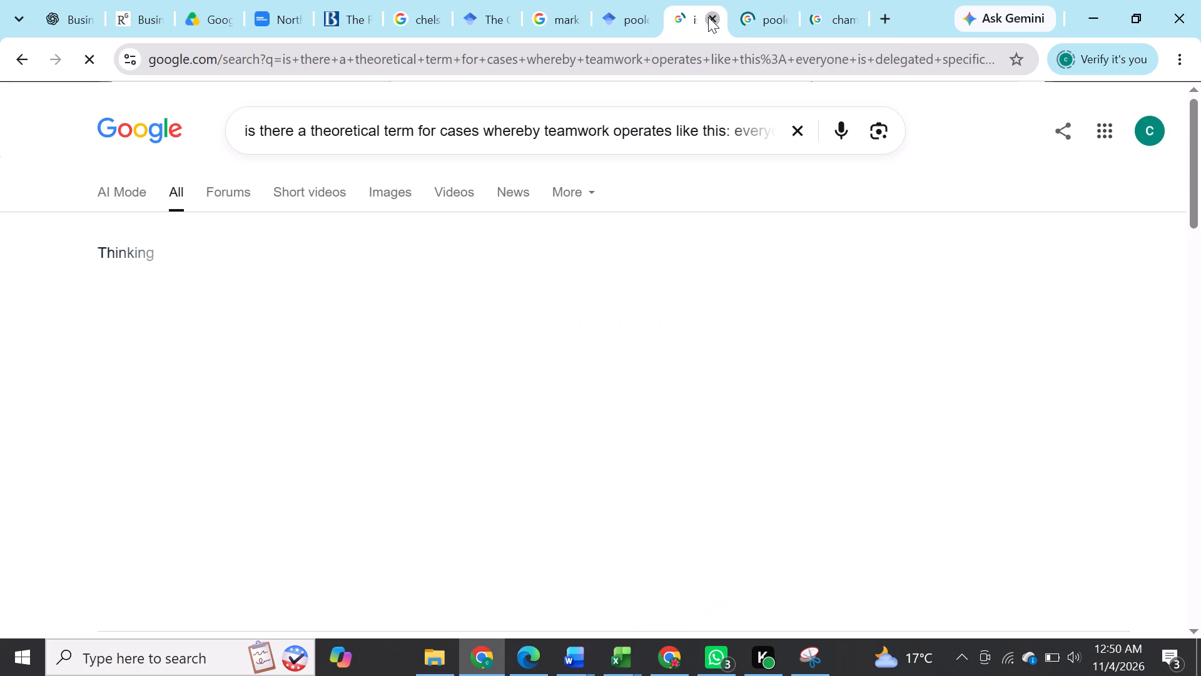
click(708, 17)
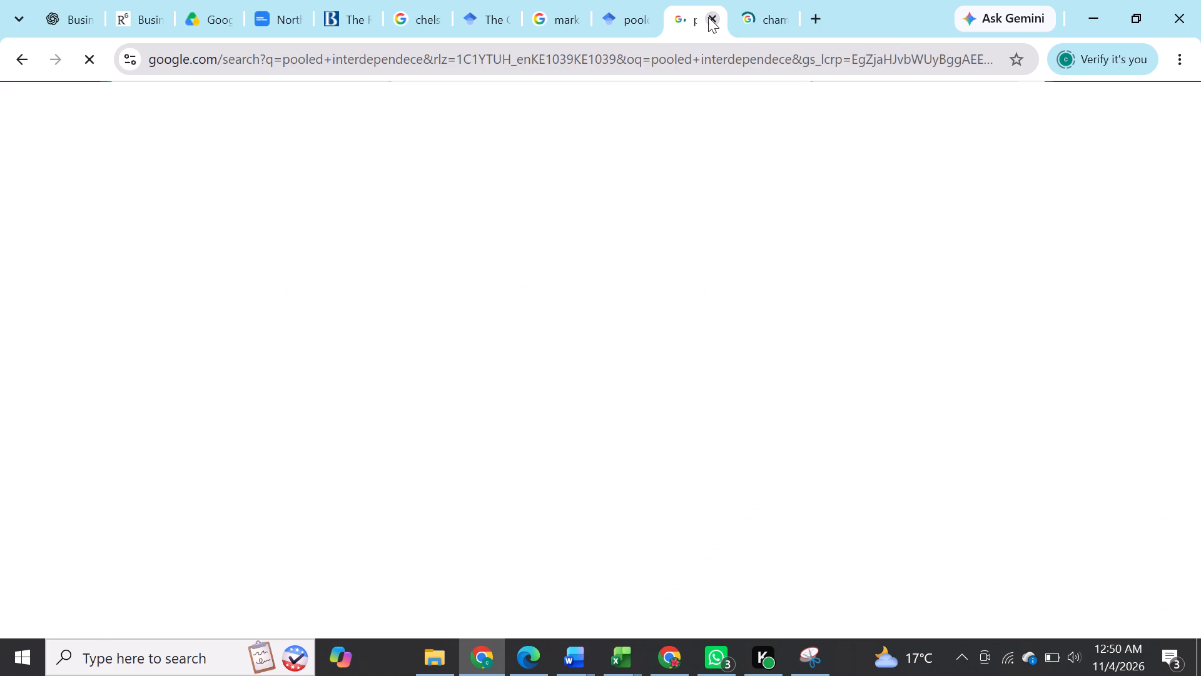
Check the live Man Utd vs Roma score and match stats in the Champions League fixtures search.
scroll(629, 302, up, 3)
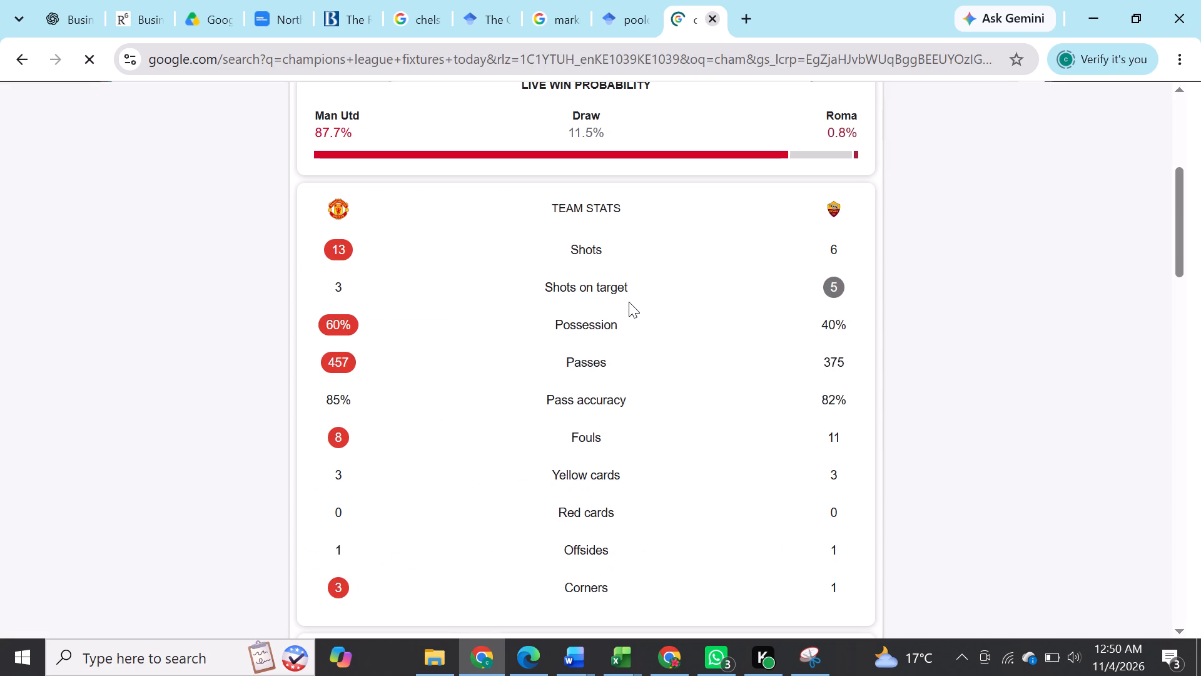
scroll(629, 302, up, 3)
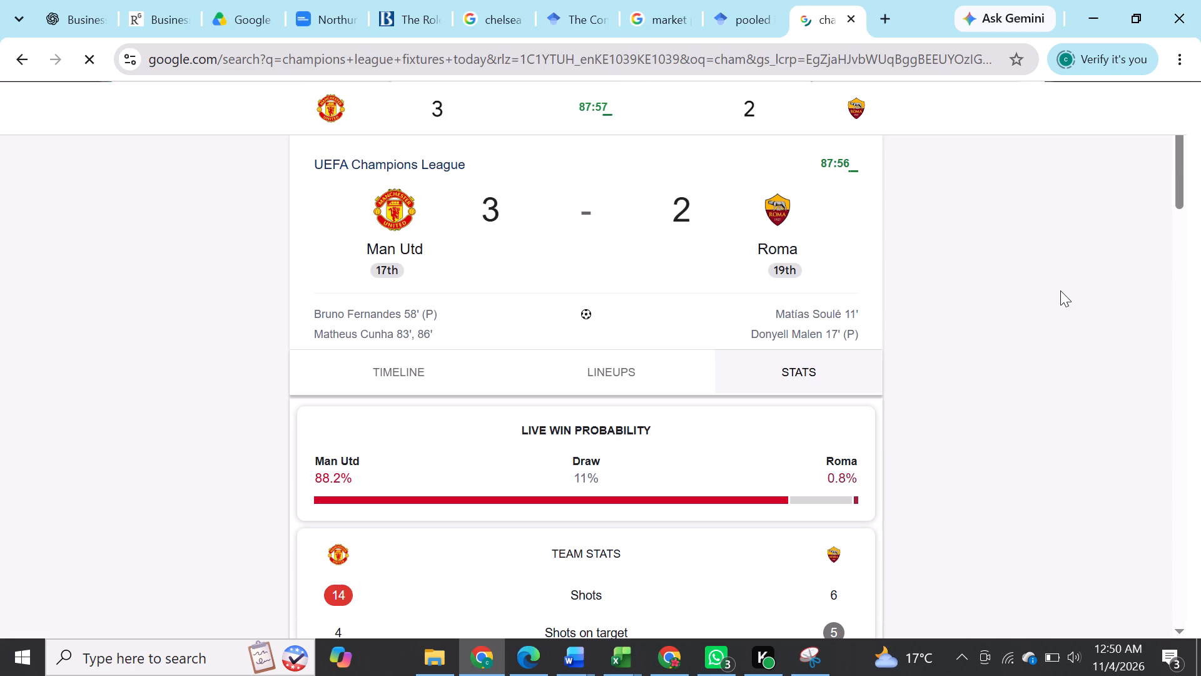
scroll(1060, 290, up, 4)
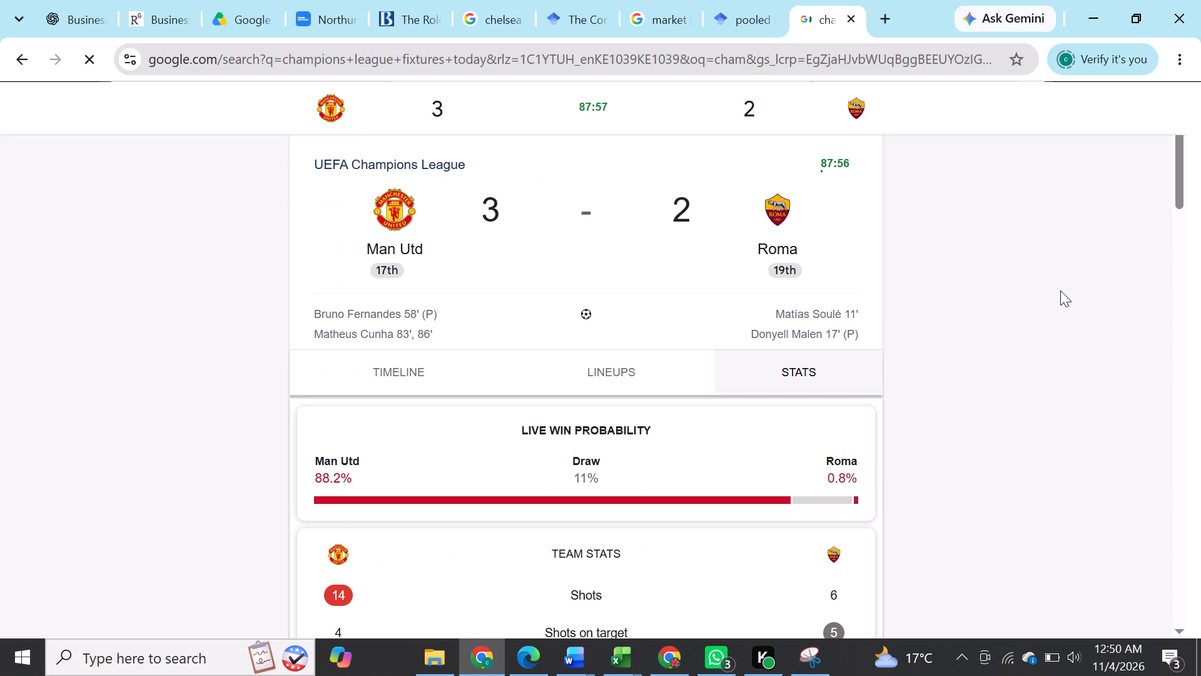
scroll(1060, 290, up, 1)
Search Google in a new tab for "what is the current stage of champions league?".
click(888, 7)
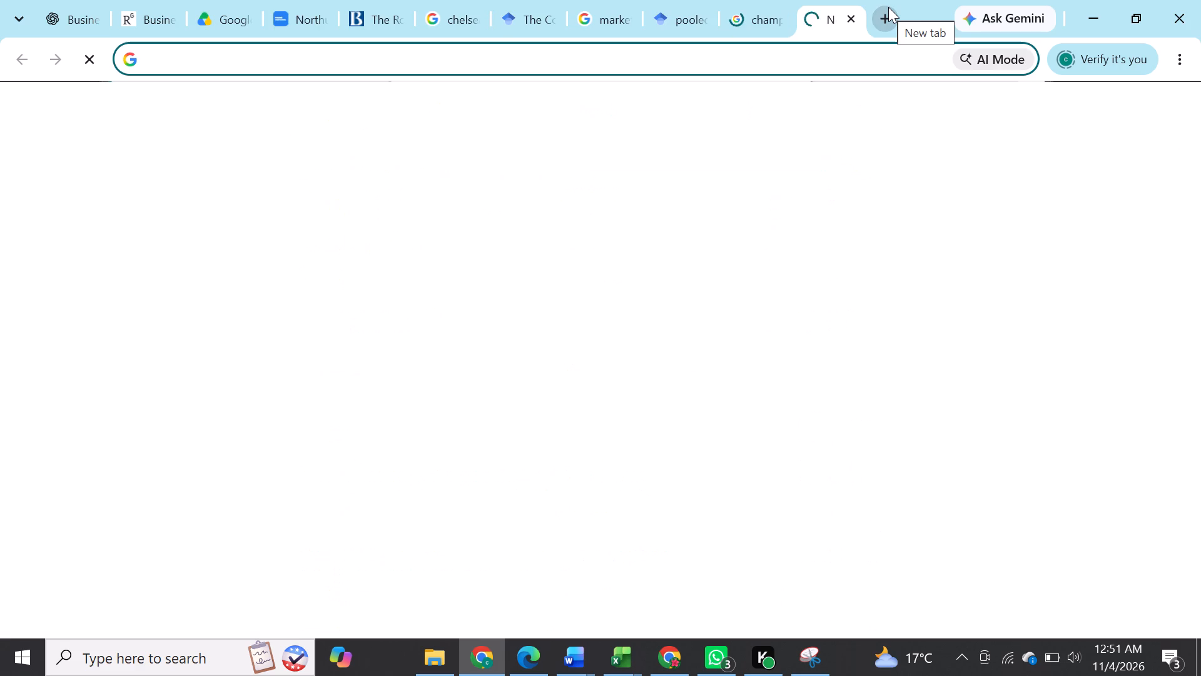
text(what is the current stage of champions league?)
key(Return)
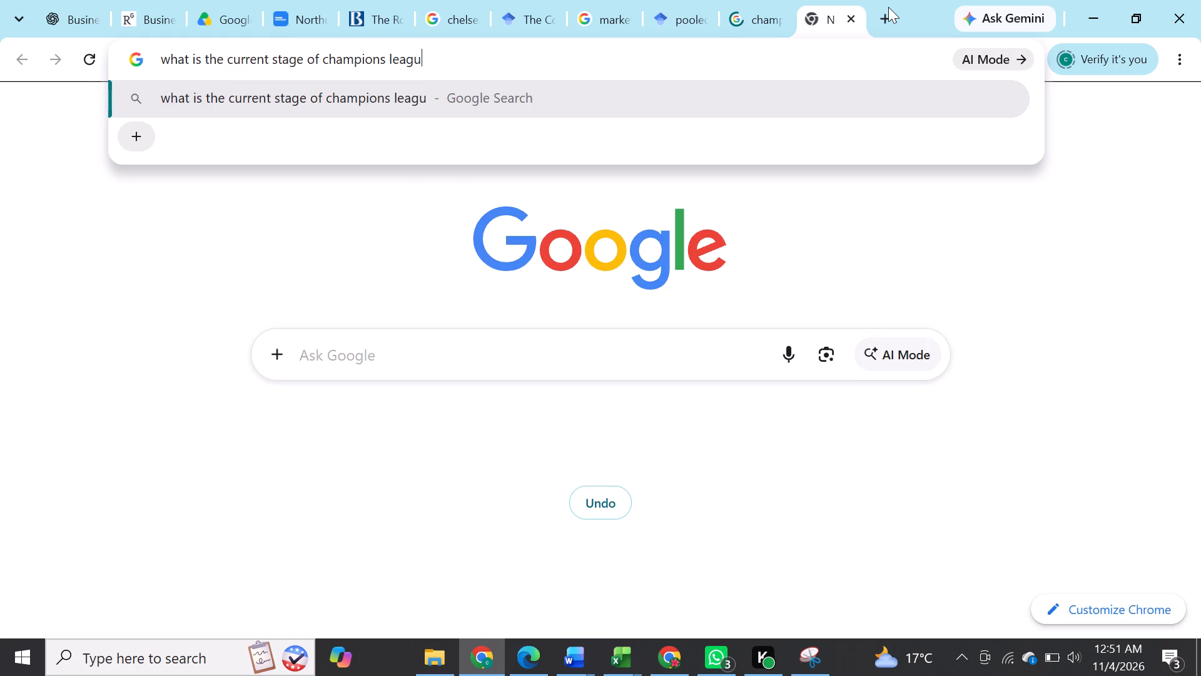